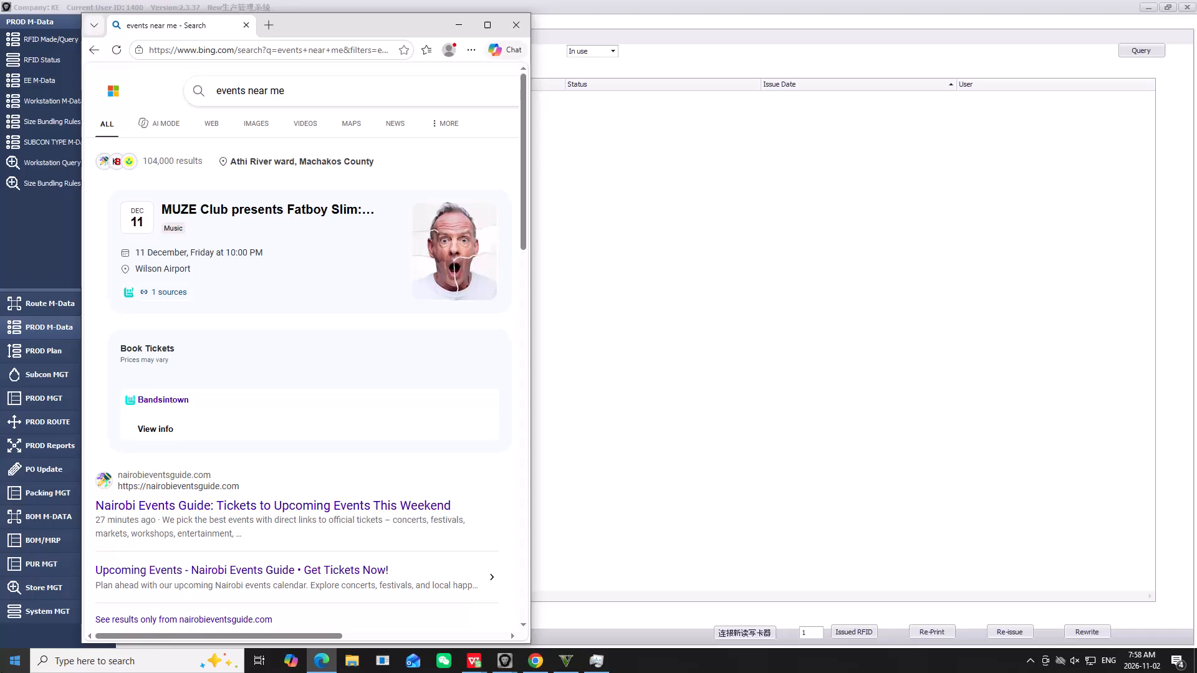
Reveal the hidden background apps in the Windows system tray.
{"action": "left_click", "coordinate": [1034, 653]}
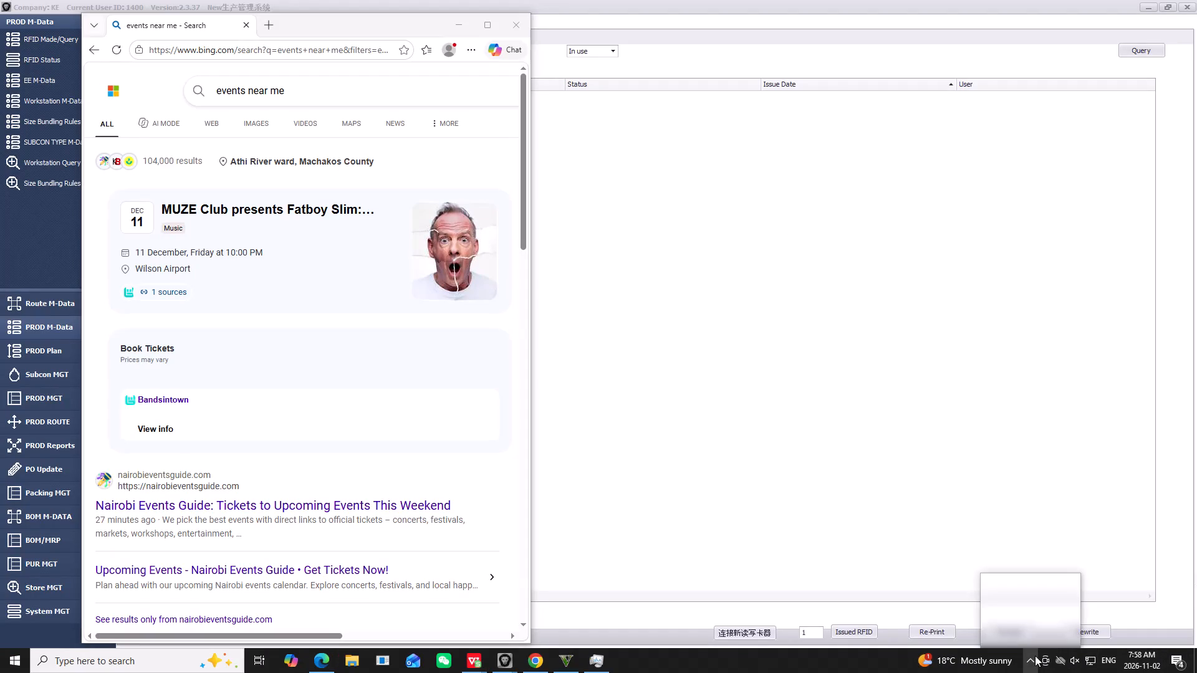
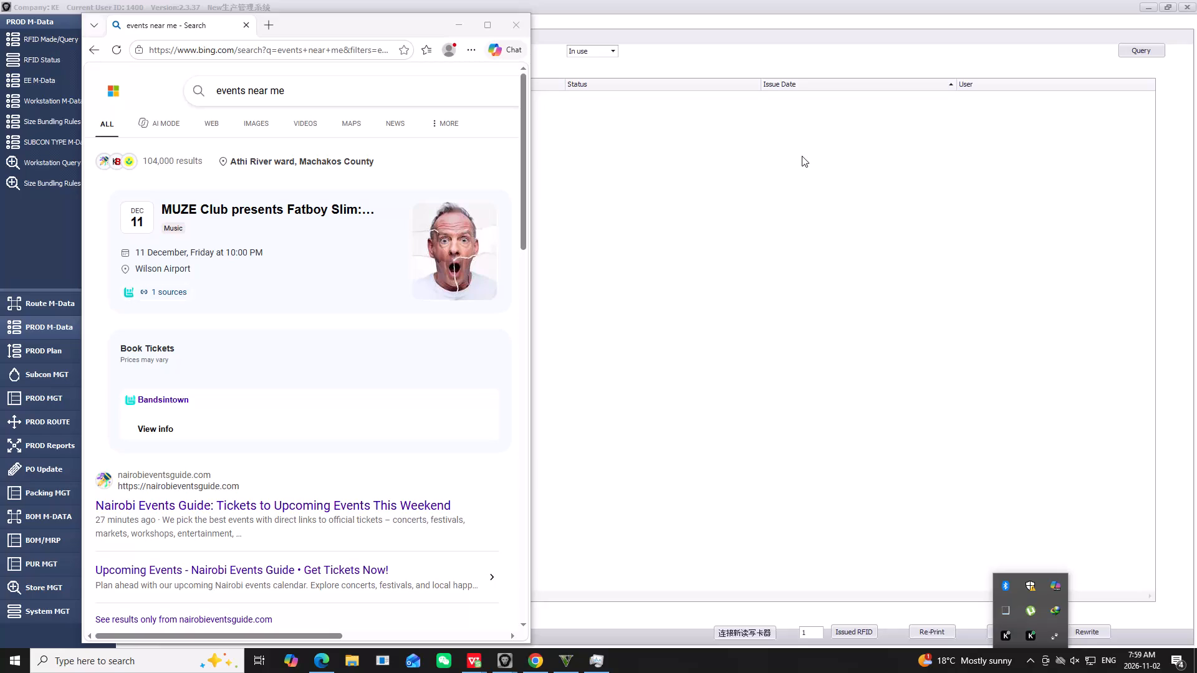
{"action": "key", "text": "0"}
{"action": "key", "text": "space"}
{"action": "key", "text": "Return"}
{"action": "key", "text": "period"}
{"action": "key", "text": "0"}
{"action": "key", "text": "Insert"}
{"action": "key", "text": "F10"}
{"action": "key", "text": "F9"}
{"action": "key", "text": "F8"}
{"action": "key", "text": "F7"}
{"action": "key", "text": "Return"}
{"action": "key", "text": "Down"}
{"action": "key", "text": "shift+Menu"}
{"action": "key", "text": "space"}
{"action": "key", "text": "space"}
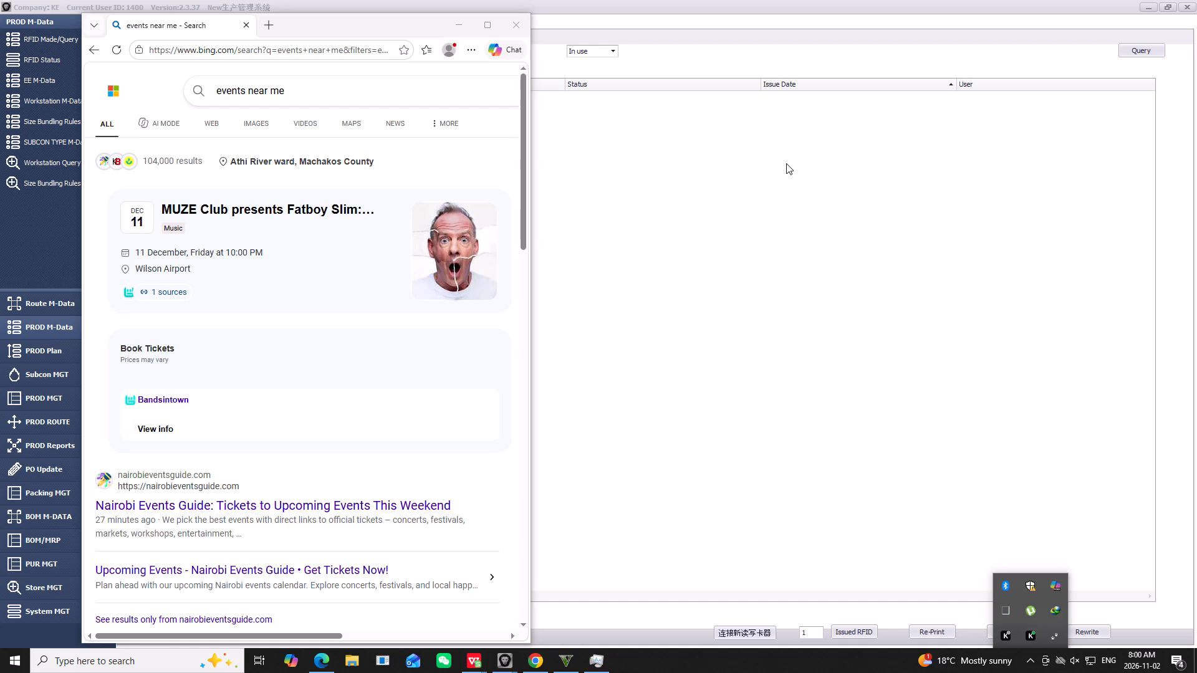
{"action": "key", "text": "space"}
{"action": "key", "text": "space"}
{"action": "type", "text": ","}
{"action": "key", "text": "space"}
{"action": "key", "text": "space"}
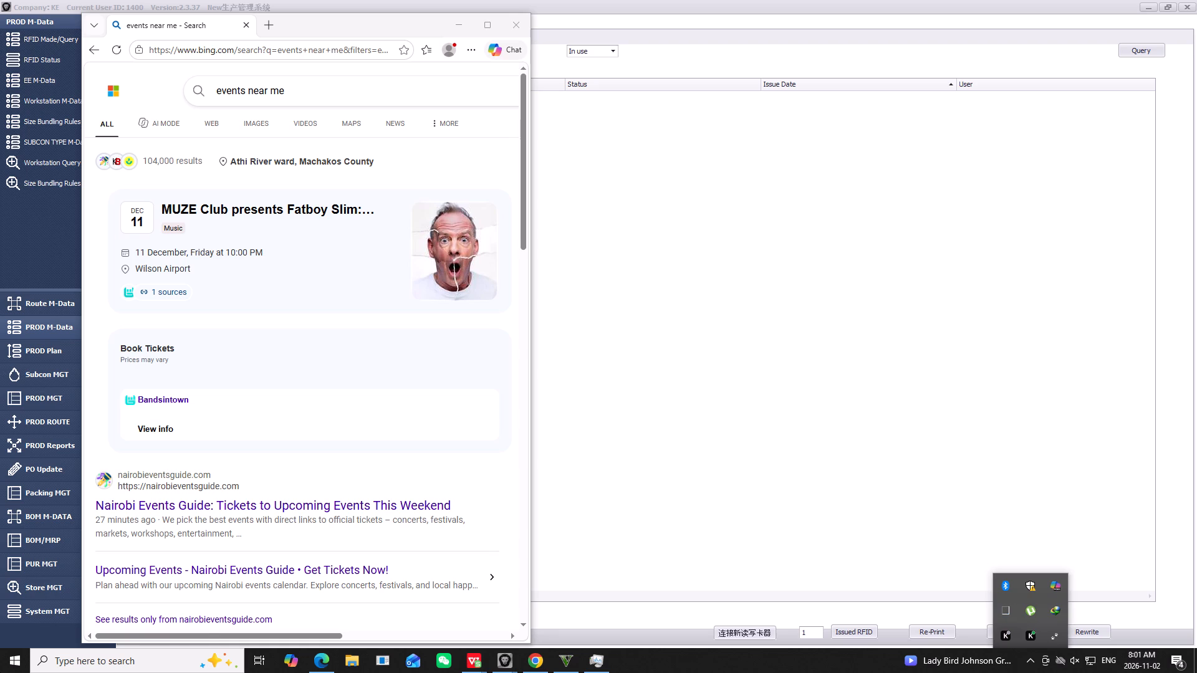
Switch to the production management system and show the BOM/MRP module's functions.
{"action": "left_click", "coordinate": [38, 542]}
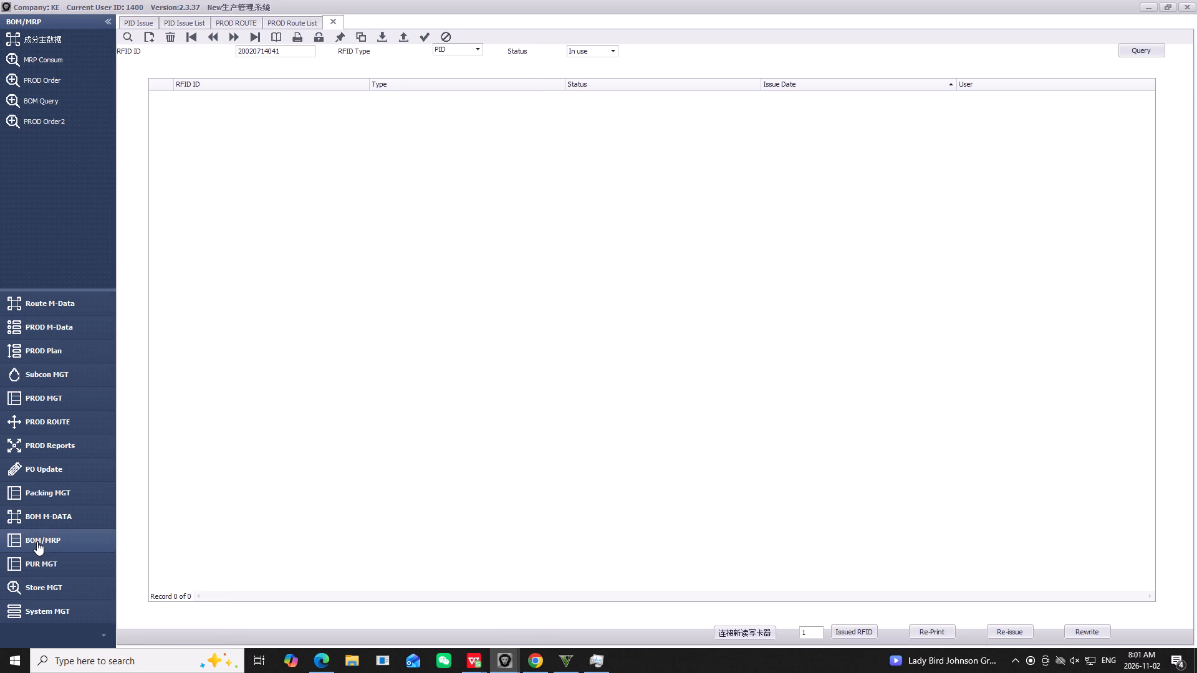
{"action": "key", "text": "F12"}
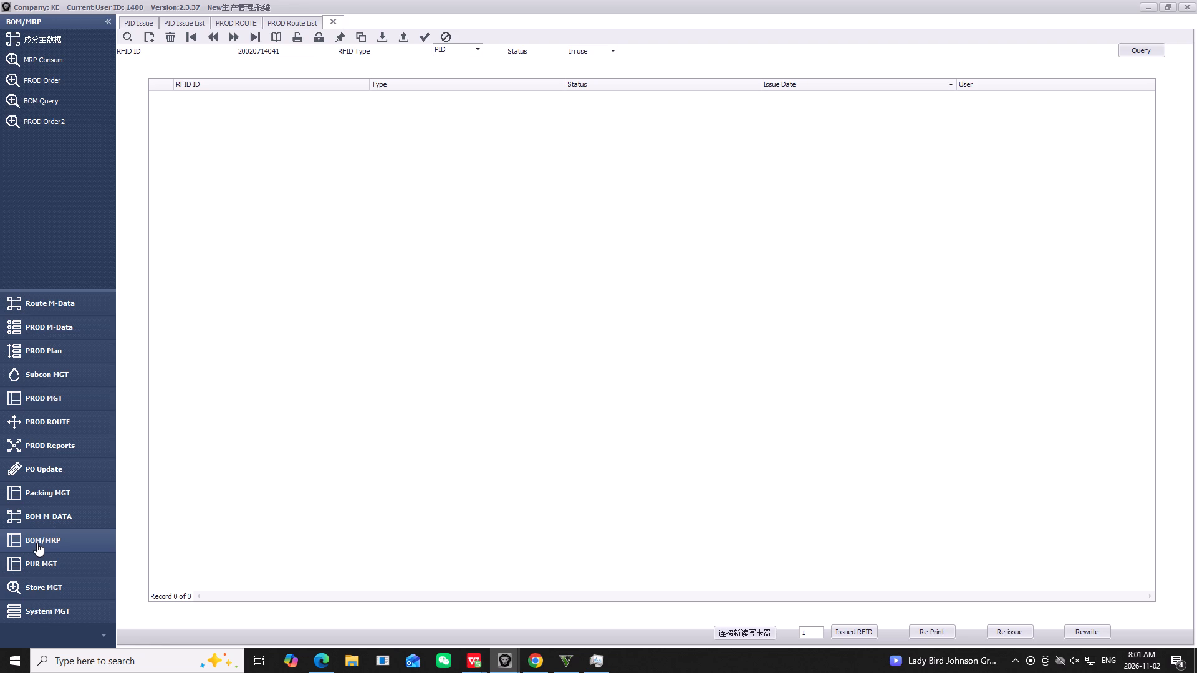
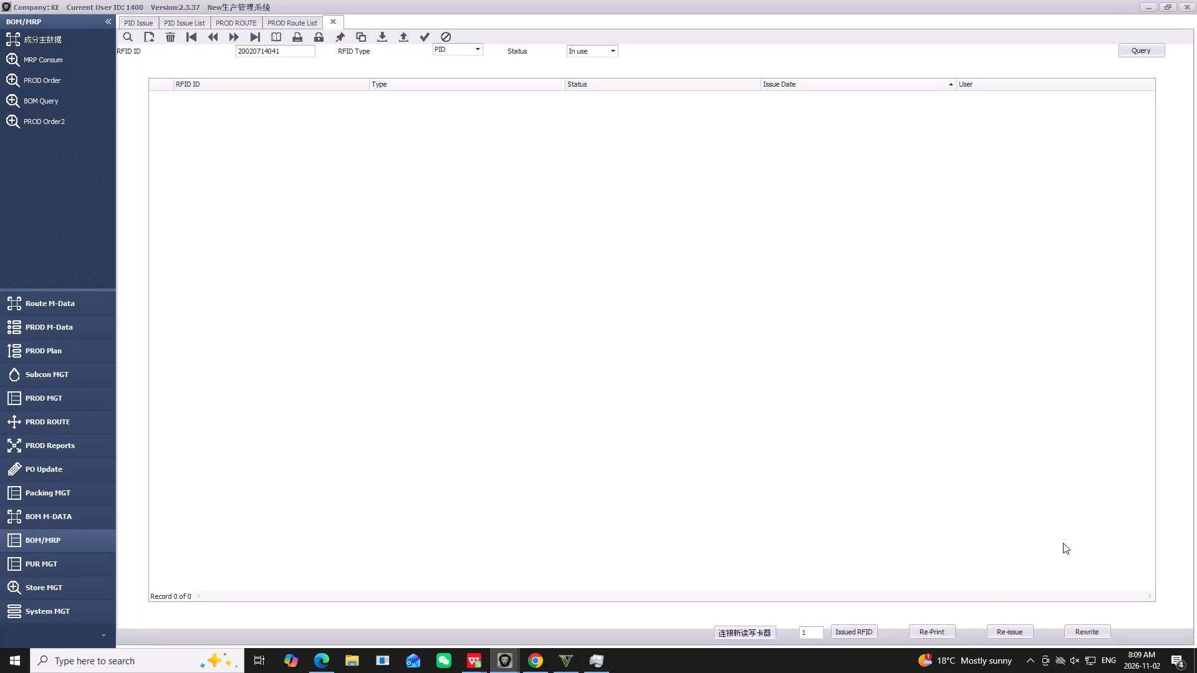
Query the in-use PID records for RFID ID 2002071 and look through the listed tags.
{"action": "right_click_drag", "start_coordinate": [597, 657], "coordinate": [578, 581]}
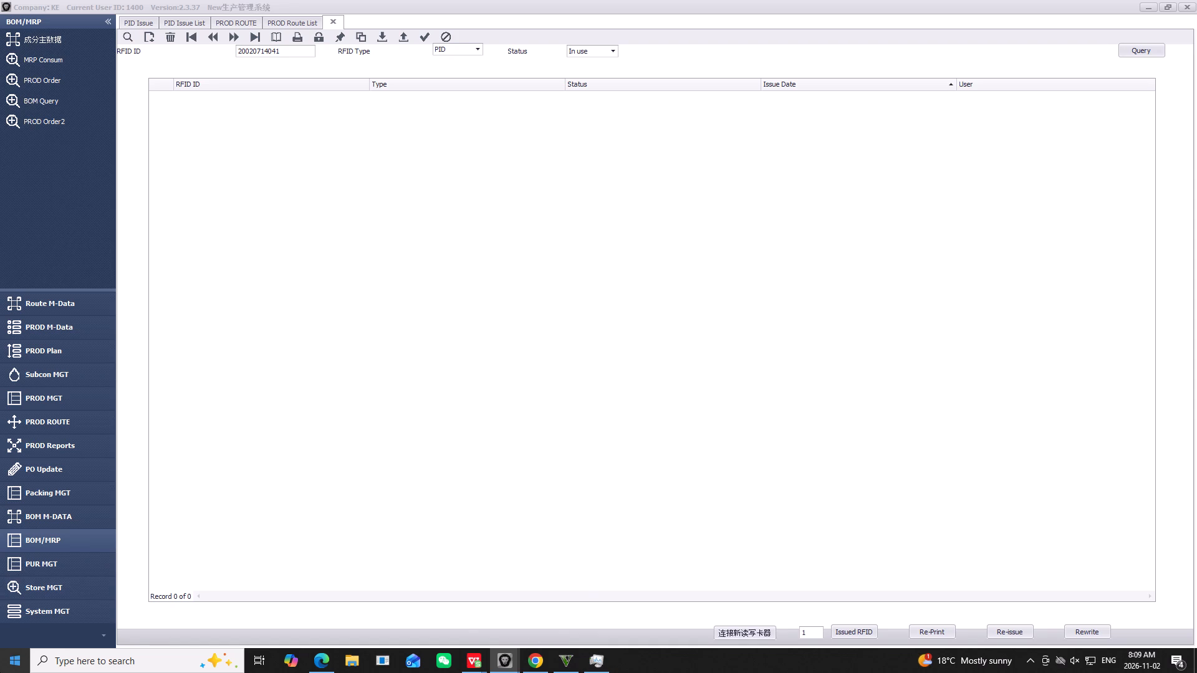
{"action": "left_click", "coordinate": [290, 49]}
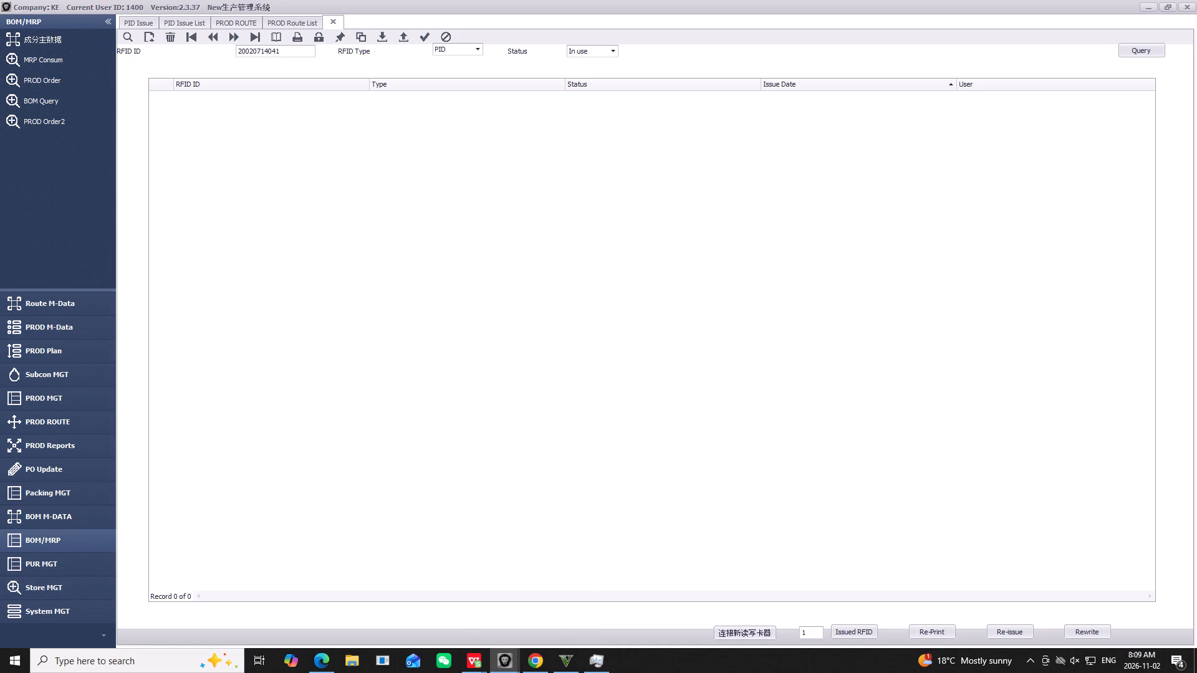
{"action": "key", "text": "BackSpace"}
{"action": "key", "text": "BackSpace"}
{"action": "key", "text": "BackSpace"}
{"action": "key", "text": "BackSpace"}
{"action": "left_click", "coordinate": [1138, 53]}
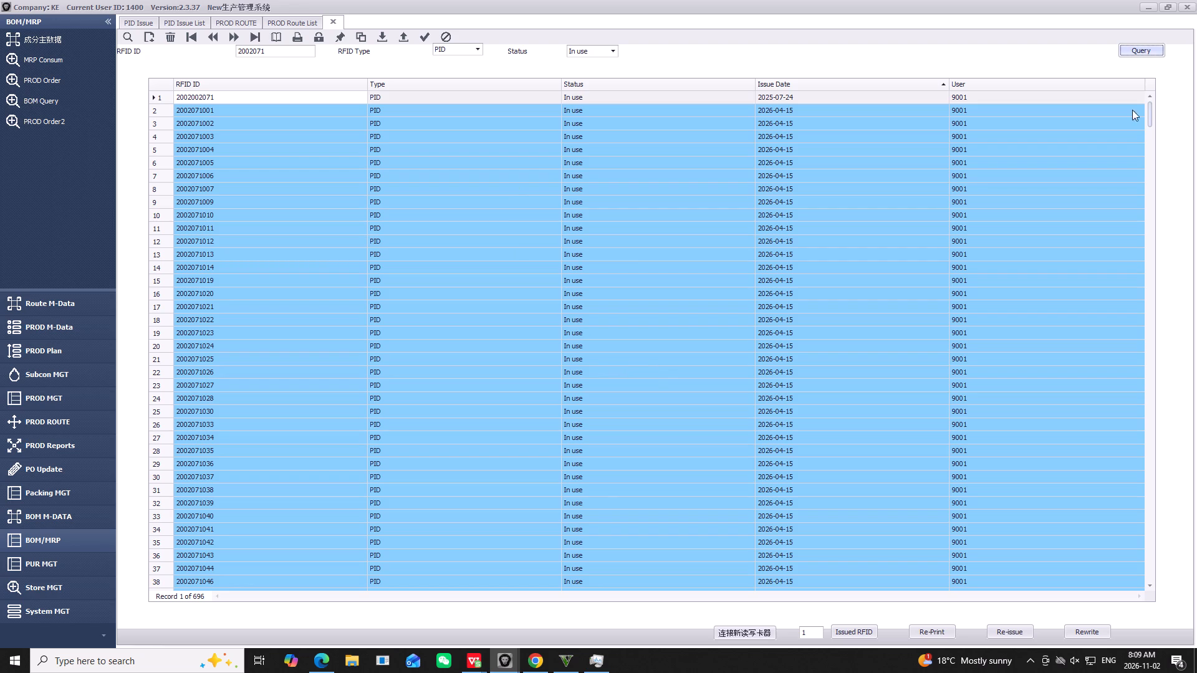
{"action": "left_click_drag", "start_coordinate": [1152, 108], "coordinate": [1125, 166]}
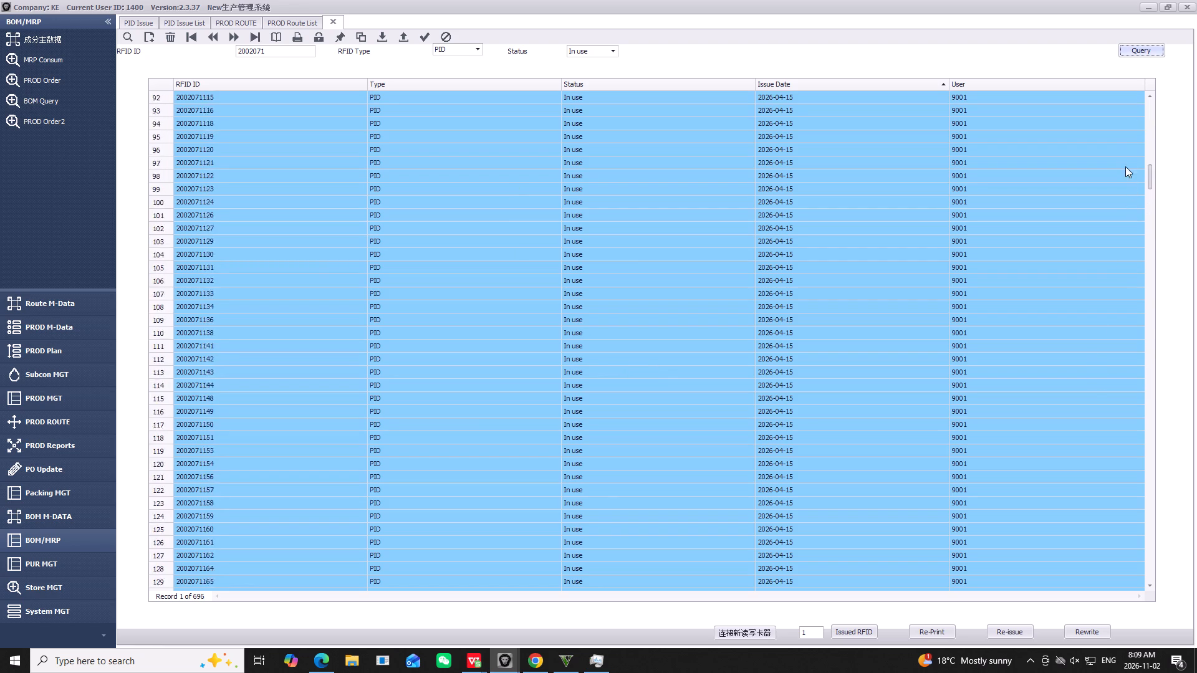
{"action": "left_click_drag", "start_coordinate": [1125, 166], "coordinate": [1127, 27]}
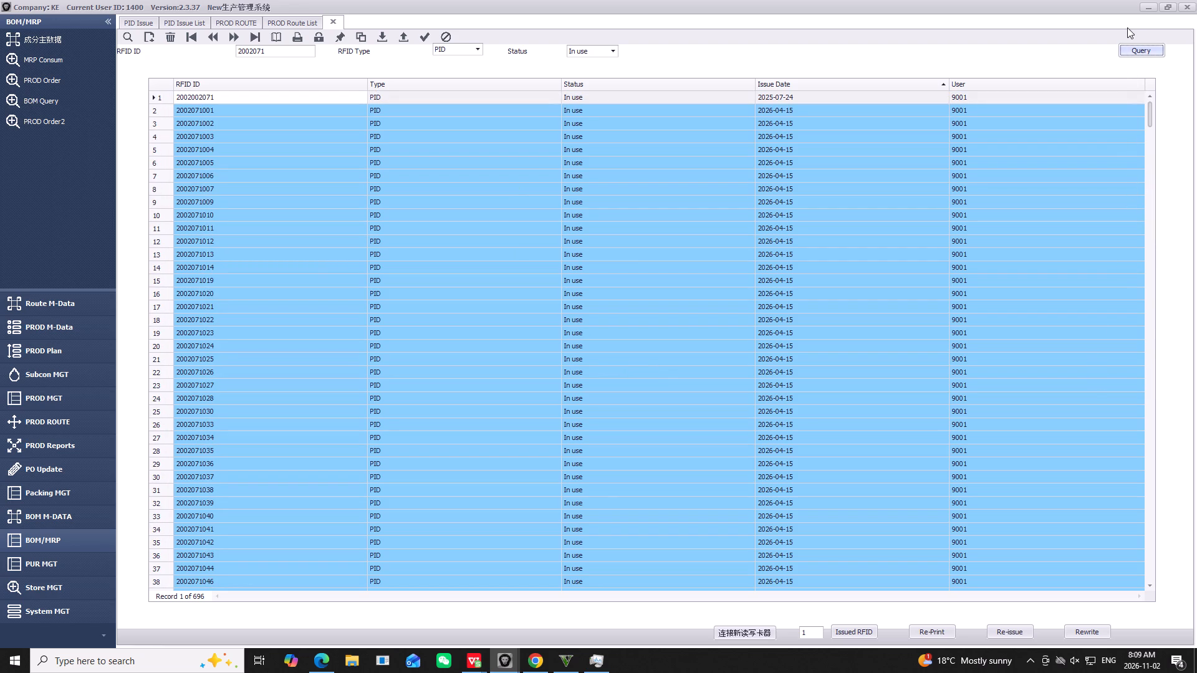
{"action": "left_click_drag", "start_coordinate": [1127, 27], "coordinate": [1127, 25]}
{"action": "left_click", "coordinate": [283, 54]}
{"action": "left_click", "coordinate": [474, 47]}
{"action": "left_click", "coordinate": [503, 80]}
{"action": "left_click", "coordinate": [474, 50]}
{"action": "left_click", "coordinate": [509, 72]}
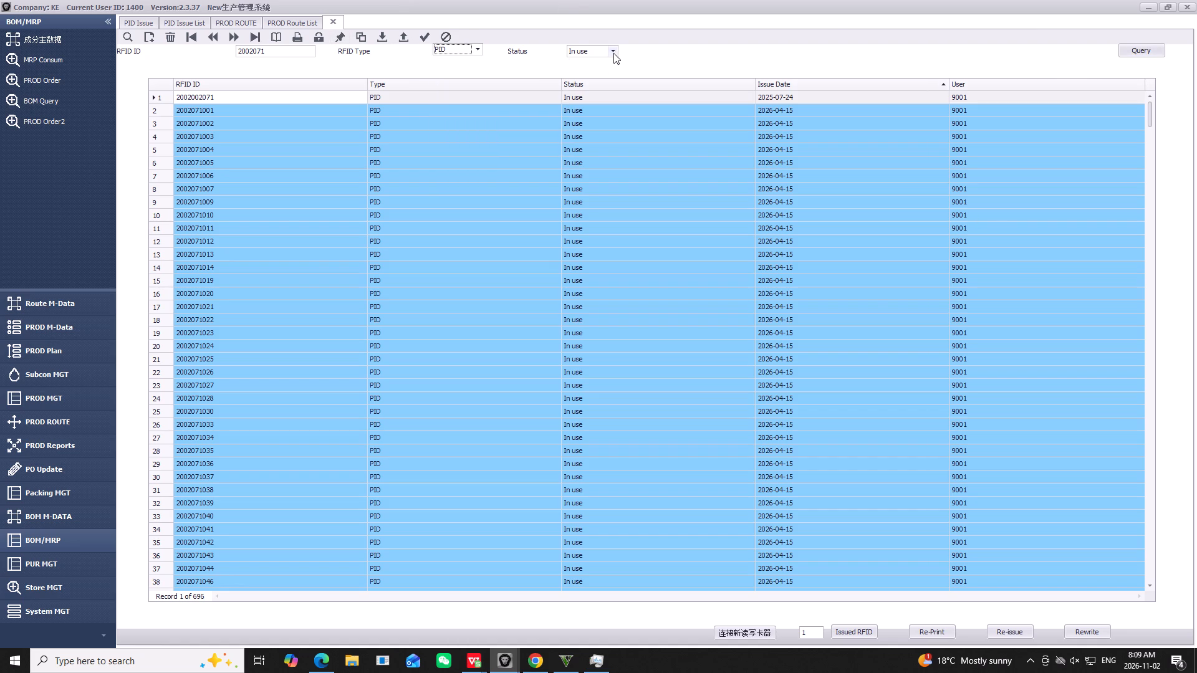
{"action": "left_click", "coordinate": [618, 52]}
{"action": "left_click", "coordinate": [655, 95]}
{"action": "left_click", "coordinate": [1158, 52]}
{"action": "left_click", "coordinate": [1145, 49]}
{"action": "scroll", "coordinate": [357, 302], "scroll_direction": "up", "scroll_amount": 7}
{"action": "scroll", "coordinate": [357, 290], "scroll_direction": "down", "scroll_amount": 3}
{"action": "scroll", "coordinate": [357, 291], "scroll_direction": "up", "scroll_amount": 4}
{"action": "triple_click", "coordinate": [1150, 95]}
{"action": "triple_click", "coordinate": [1147, 94]}
{"action": "triple_click", "coordinate": [1147, 94]}
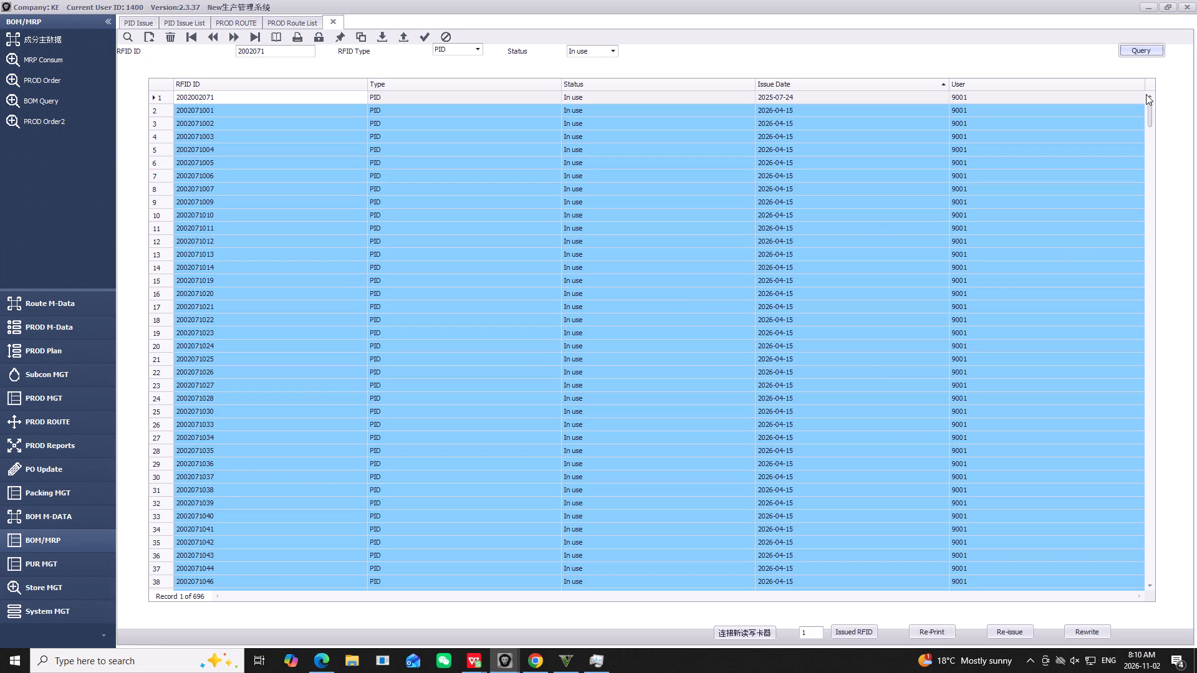
{"action": "left_click", "coordinate": [1146, 94]}
{"action": "left_click_drag", "start_coordinate": [276, 49], "coordinate": [259, 75]}
{"action": "key", "text": "BackSpace"}
{"action": "key", "text": "BackSpace"}
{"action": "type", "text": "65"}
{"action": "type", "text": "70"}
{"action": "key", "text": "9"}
{"action": "left_click", "coordinate": [1140, 49]}
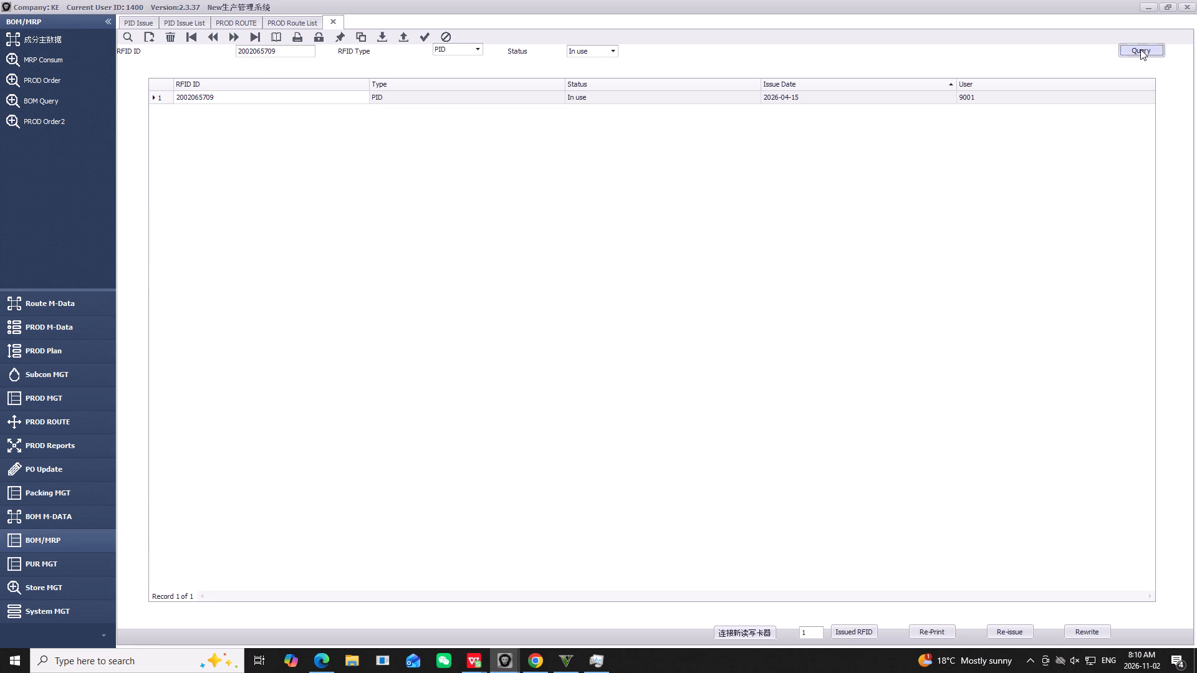
{"action": "left_click", "coordinate": [575, 95]}
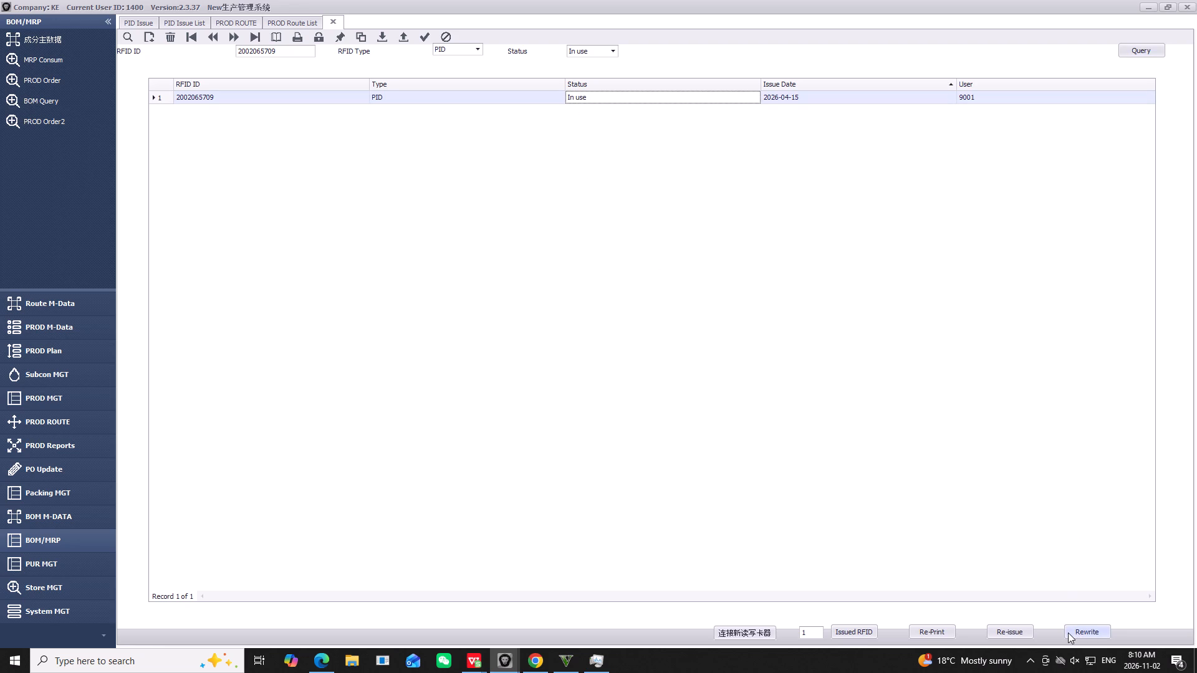
{"action": "left_click", "coordinate": [1019, 631]}
{"action": "left_click", "coordinate": [279, 46]}
{"action": "left_click_drag", "start_coordinate": [278, 51], "coordinate": [258, 70]}
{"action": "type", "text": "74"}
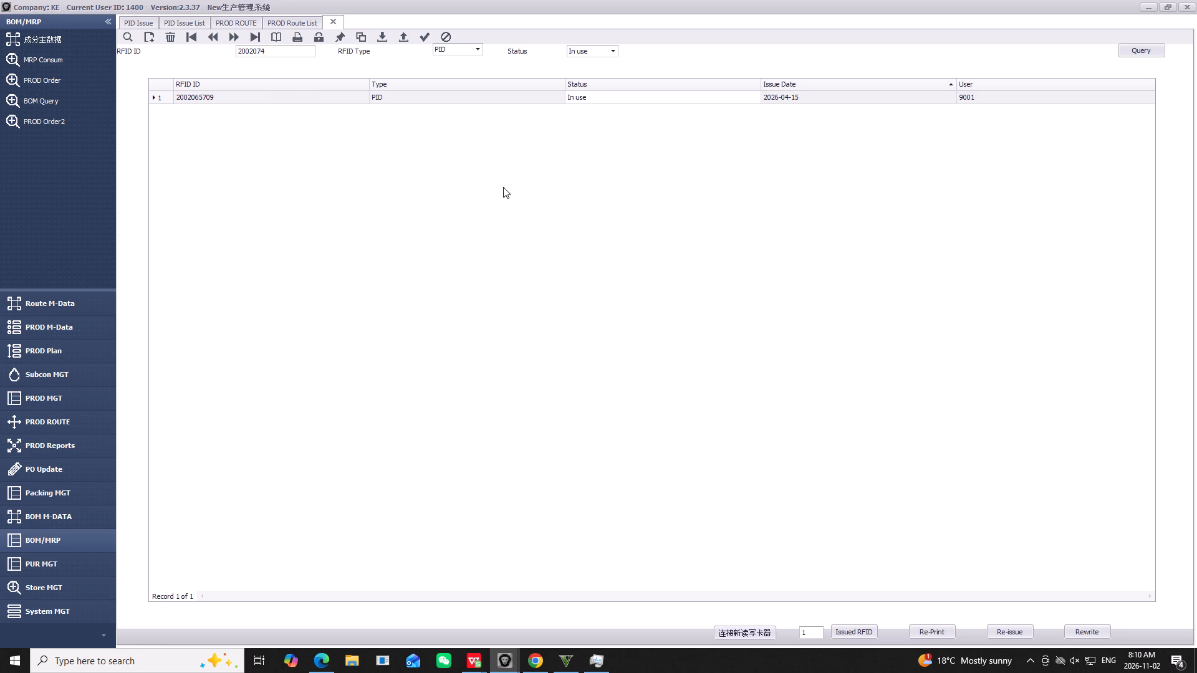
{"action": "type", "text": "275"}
{"action": "left_click", "coordinate": [1146, 46]}
{"action": "left_click", "coordinate": [1010, 633]}
{"action": "left_click_drag", "start_coordinate": [279, 49], "coordinate": [259, 68]}
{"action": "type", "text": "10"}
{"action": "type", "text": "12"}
{"action": "left_click", "coordinate": [1138, 50]}
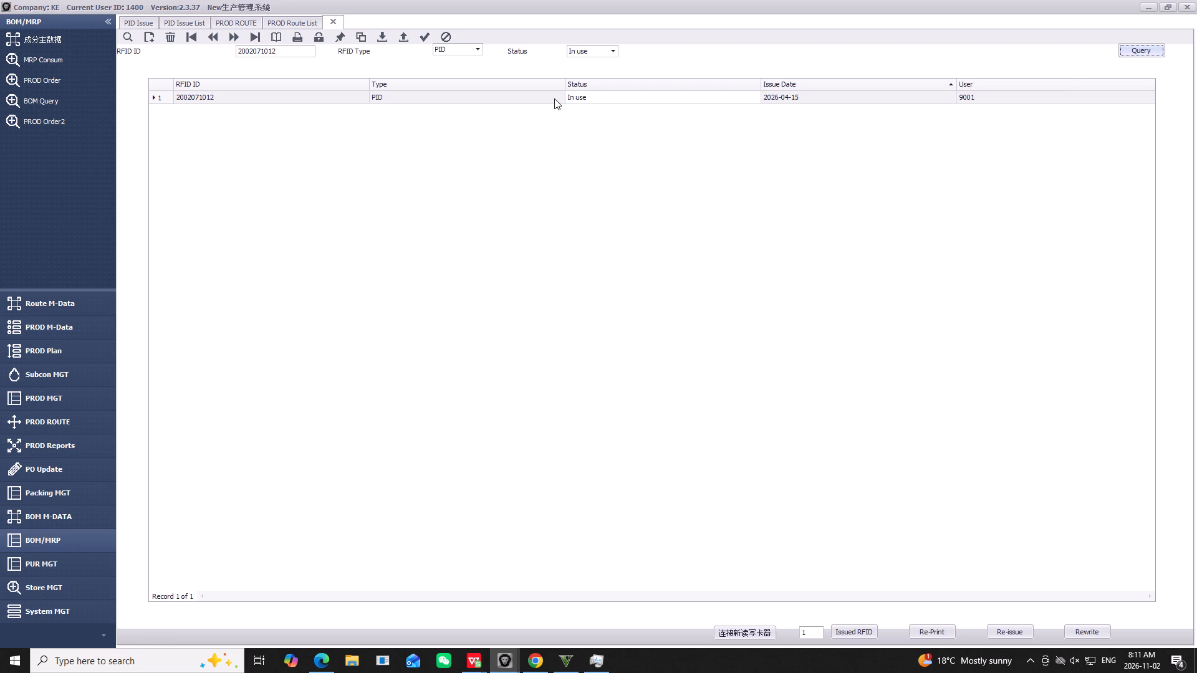
{"action": "left_click", "coordinate": [554, 98]}
{"action": "left_click", "coordinate": [1005, 630]}
{"action": "left_click", "coordinate": [288, 51]}
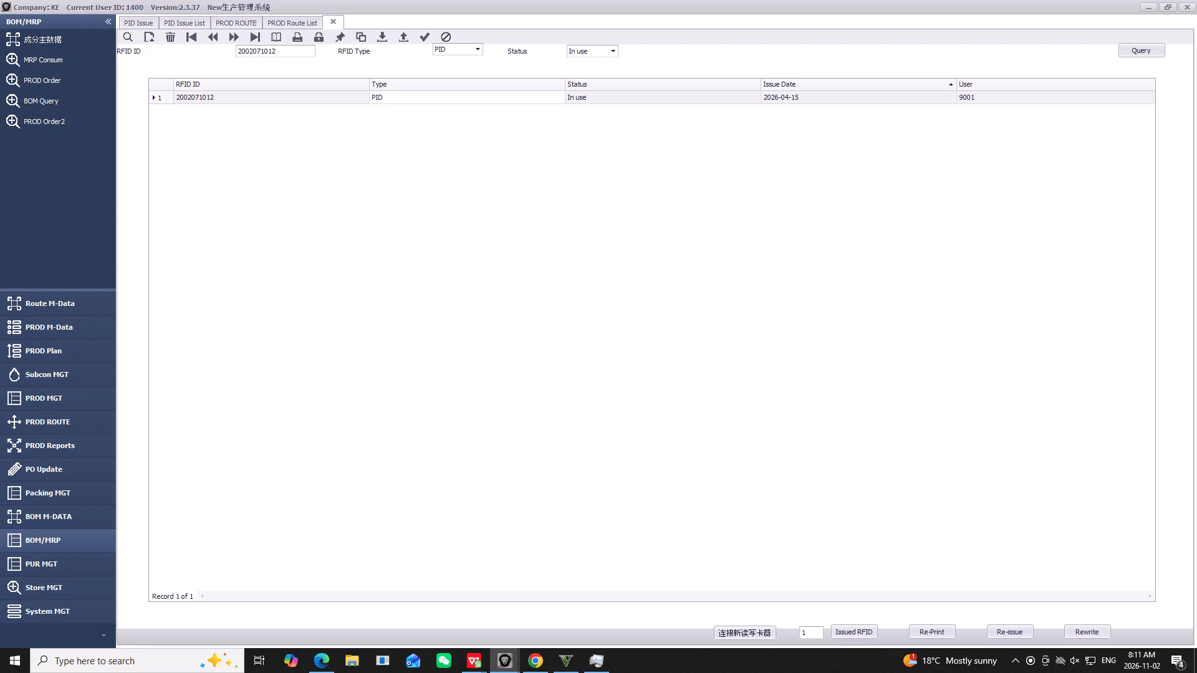
{"action": "key", "text": "BackSpace"}
{"action": "key", "text": "BackSpace"}
{"action": "key", "text": "BackSpace"}
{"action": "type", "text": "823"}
{"action": "left_click", "coordinate": [1140, 51]}
{"action": "left_click", "coordinate": [239, 105]}
{"action": "left_click", "coordinate": [1009, 632]}
{"action": "left_click", "coordinate": [289, 53]}
{"action": "key", "text": "BackSpace"}
{"action": "key", "text": "BackSpace"}
{"action": "key", "text": "BackSpace"}
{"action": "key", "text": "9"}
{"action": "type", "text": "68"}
{"action": "left_click", "coordinate": [1147, 49]}
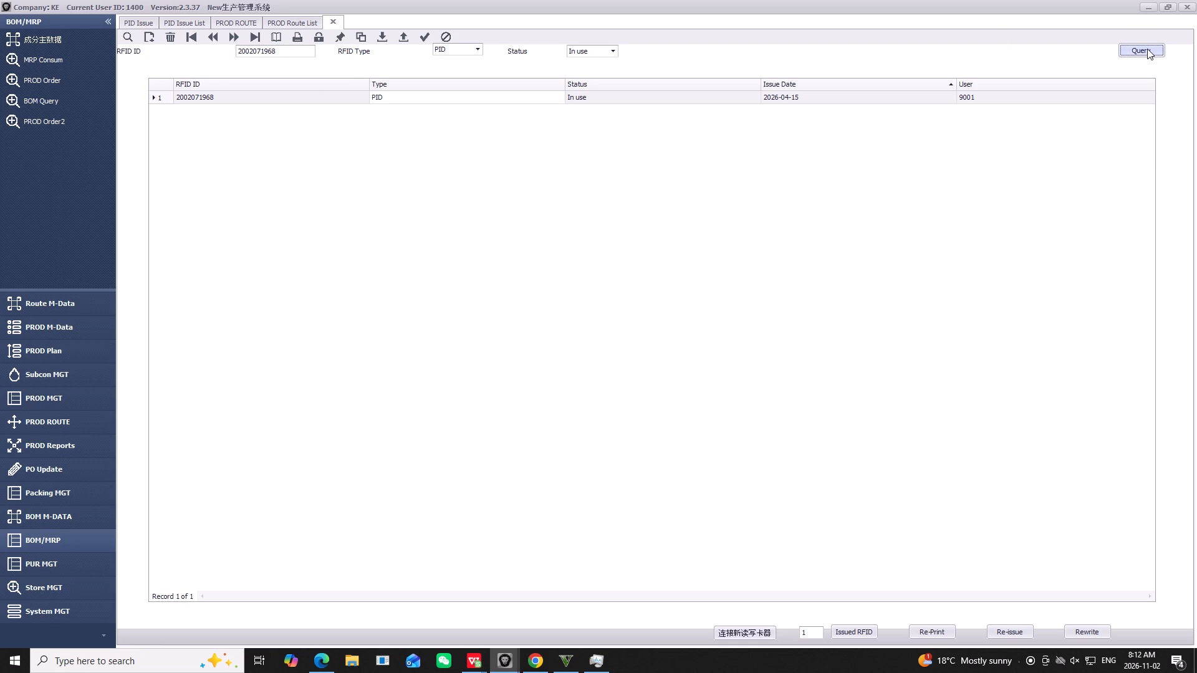
{"action": "left_click", "coordinate": [287, 102]}
{"action": "left_click", "coordinate": [1013, 631]}
{"action": "left_click", "coordinate": [294, 52]}
{"action": "key", "text": "BackSpace"}
{"action": "key", "text": "BackSpace"}
{"action": "key", "text": "BackSpace"}
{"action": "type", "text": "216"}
{"action": "left_click", "coordinate": [1151, 47]}
{"action": "left_click", "coordinate": [1134, 45]}
Switch to the 读写卡程序 card reader program, read the current card's number, and close the program.
{"action": "left_click", "coordinate": [382, 656]}
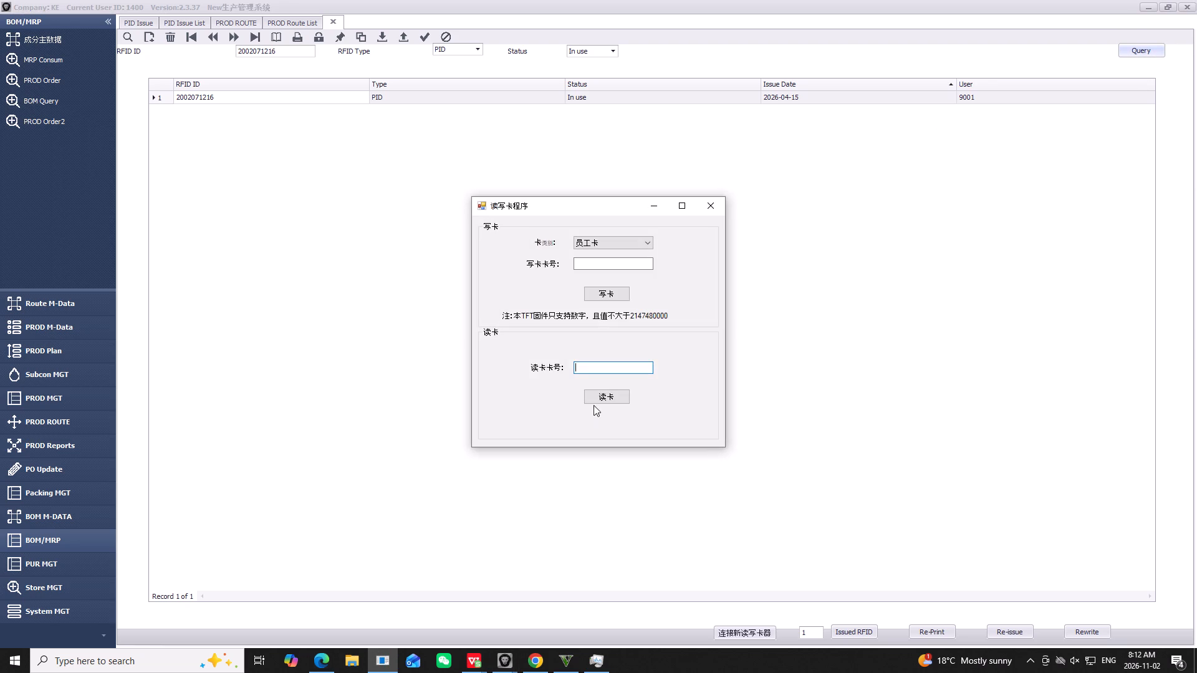
{"action": "left_click", "coordinate": [599, 394]}
{"action": "left_click", "coordinate": [713, 209]}
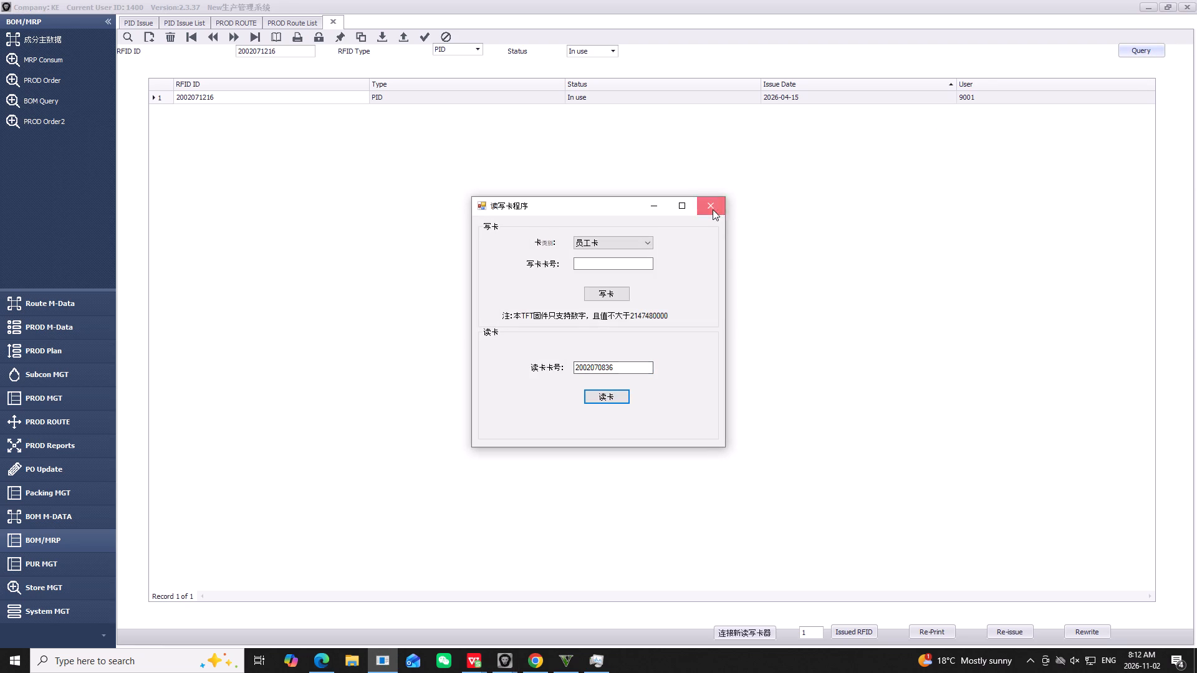
{"action": "left_click", "coordinate": [236, 99]}
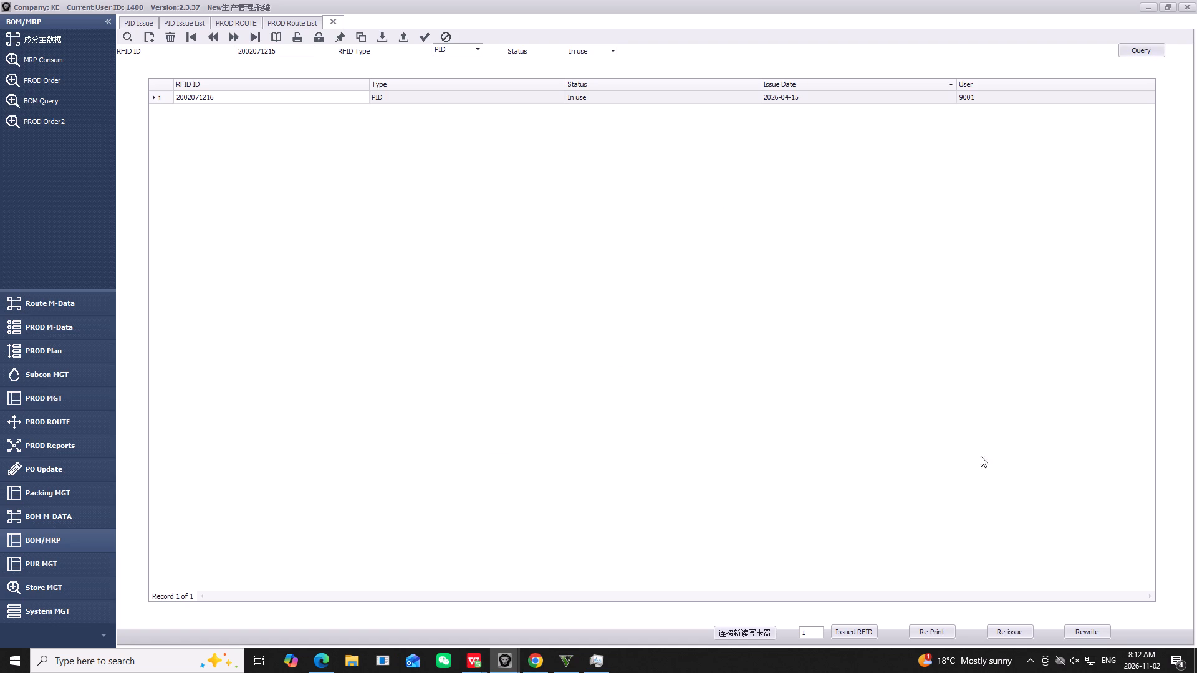
{"action": "left_click", "coordinate": [1014, 632]}
{"action": "left_click", "coordinate": [279, 50]}
{"action": "key", "text": "BackSpace"}
{"action": "key", "text": "BackSpace"}
{"action": "key", "text": "BackSpace"}
{"action": "key", "text": "BackSpace"}
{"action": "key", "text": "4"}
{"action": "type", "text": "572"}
{"action": "left_click", "coordinate": [1160, 43]}
{"action": "left_click", "coordinate": [402, 101]}
{"action": "left_click", "coordinate": [1017, 631]}
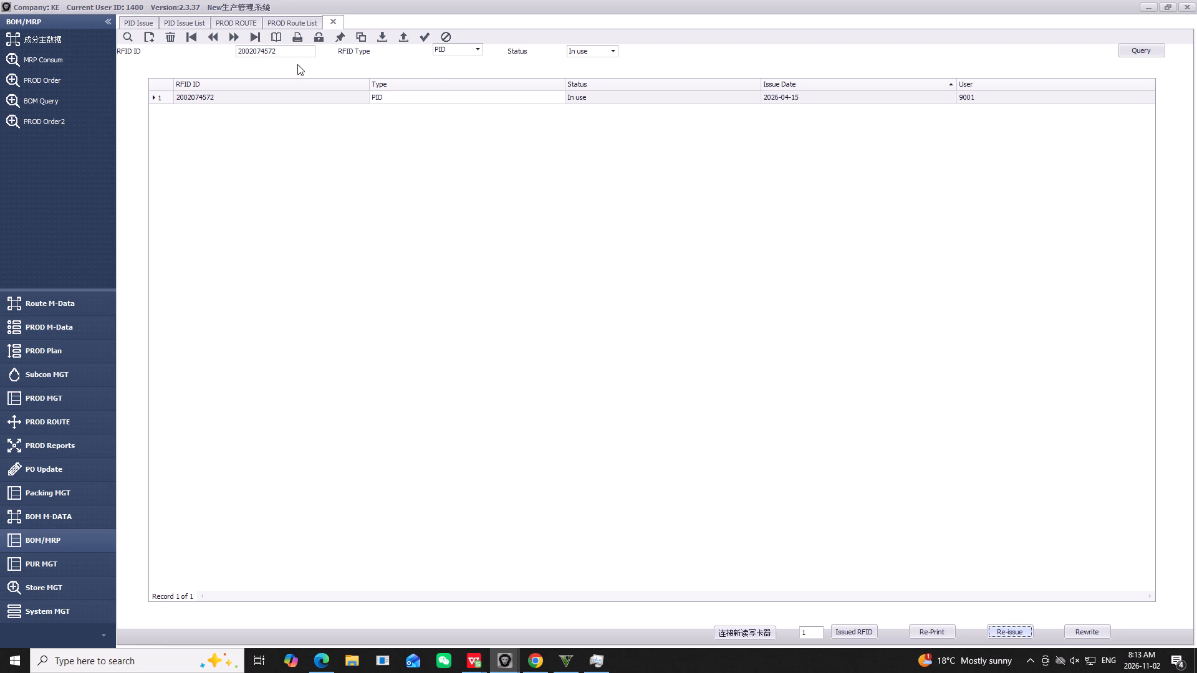
{"action": "left_click_drag", "start_coordinate": [288, 50], "coordinate": [257, 64]}
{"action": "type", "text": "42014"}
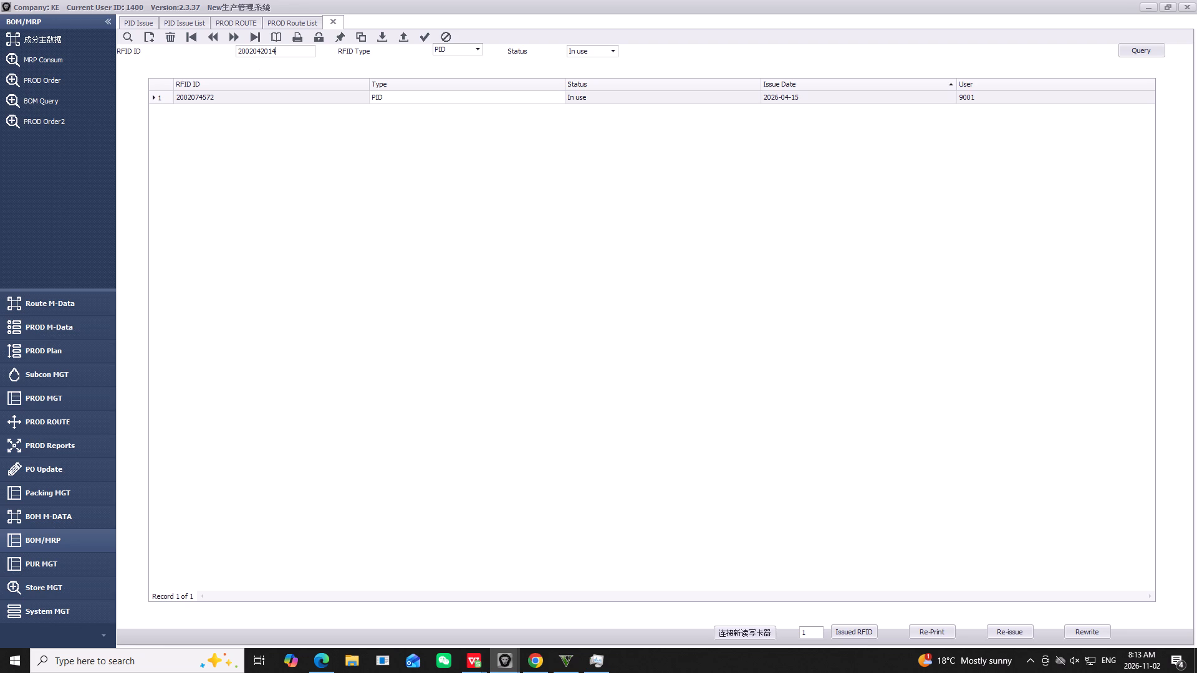
{"action": "left_click", "coordinate": [1132, 49]}
{"action": "left_click", "coordinate": [372, 95]}
{"action": "left_click", "coordinate": [1004, 632]}
{"action": "left_click_drag", "start_coordinate": [280, 51], "coordinate": [257, 64]}
{"action": "left_click", "coordinate": [257, 64]}
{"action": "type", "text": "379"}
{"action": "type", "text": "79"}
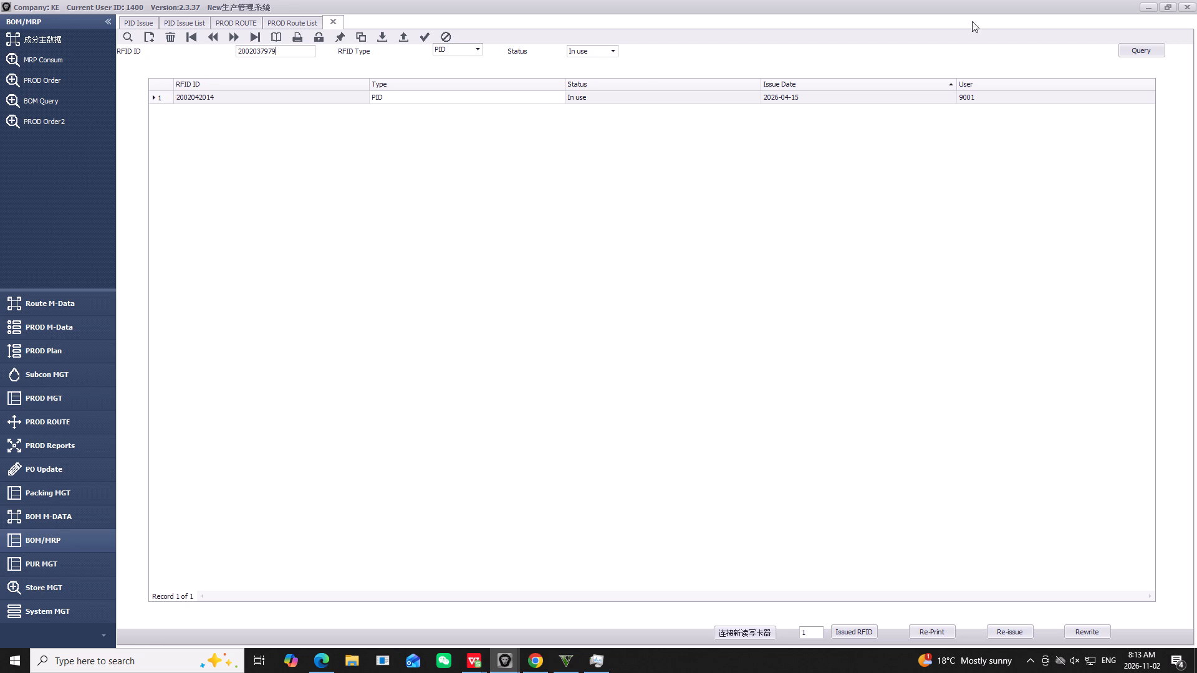
{"action": "left_click", "coordinate": [1145, 46]}
{"action": "left_click", "coordinate": [1022, 630]}
{"action": "left_click_drag", "start_coordinate": [284, 51], "coordinate": [261, 77]}
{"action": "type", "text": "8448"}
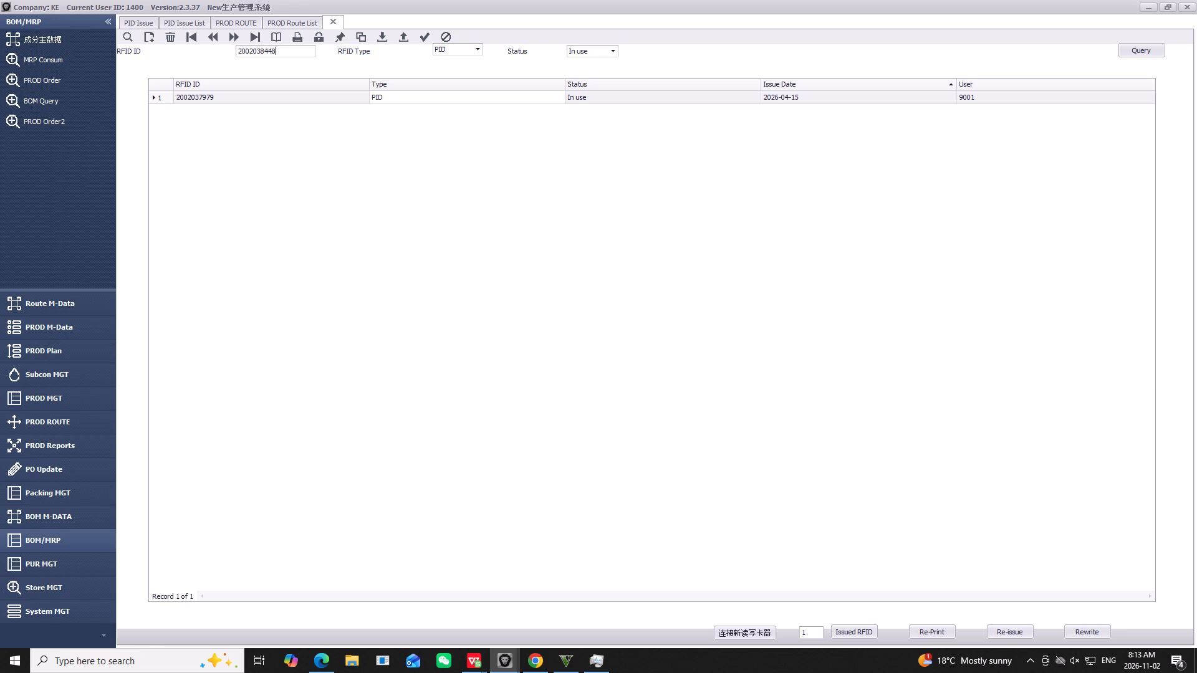
{"action": "left_click", "coordinate": [1141, 50]}
{"action": "left_click", "coordinate": [350, 97]}
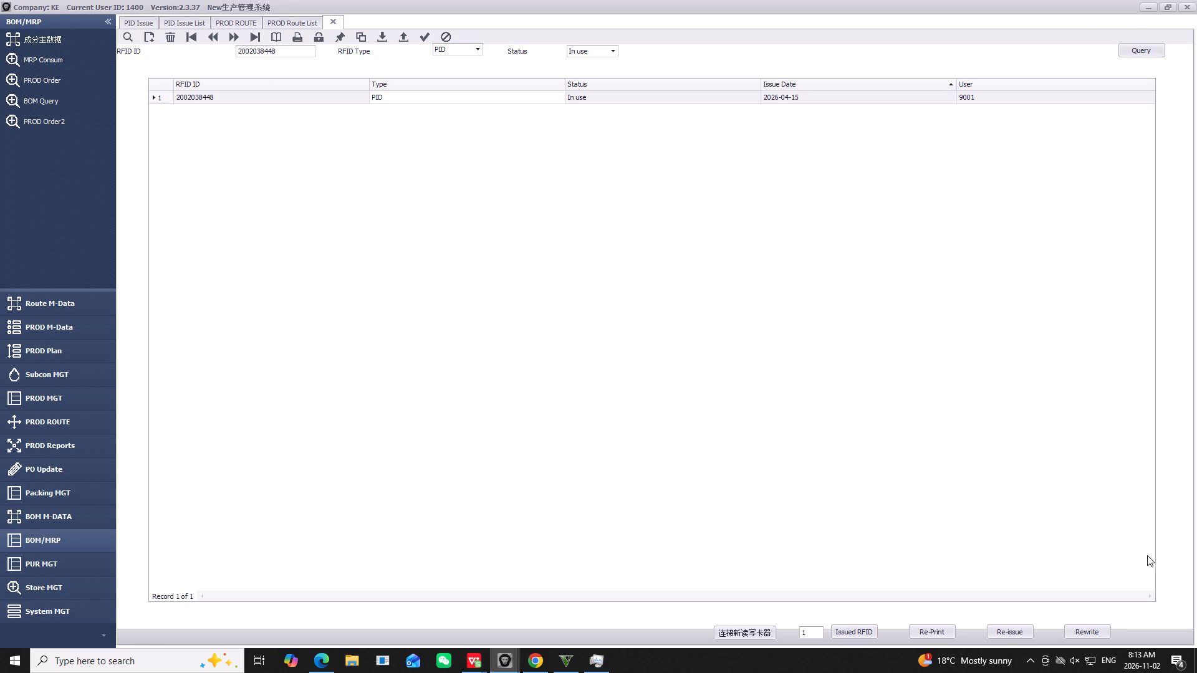
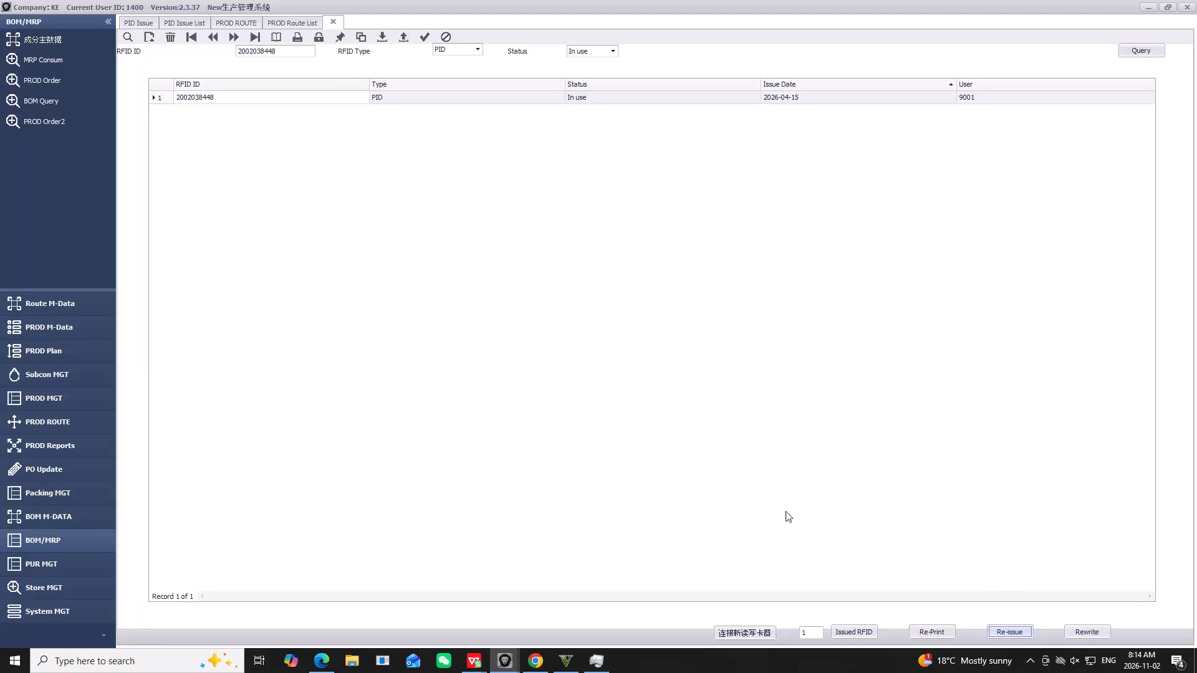
{"action": "left_click_drag", "start_coordinate": [284, 54], "coordinate": [257, 64]}
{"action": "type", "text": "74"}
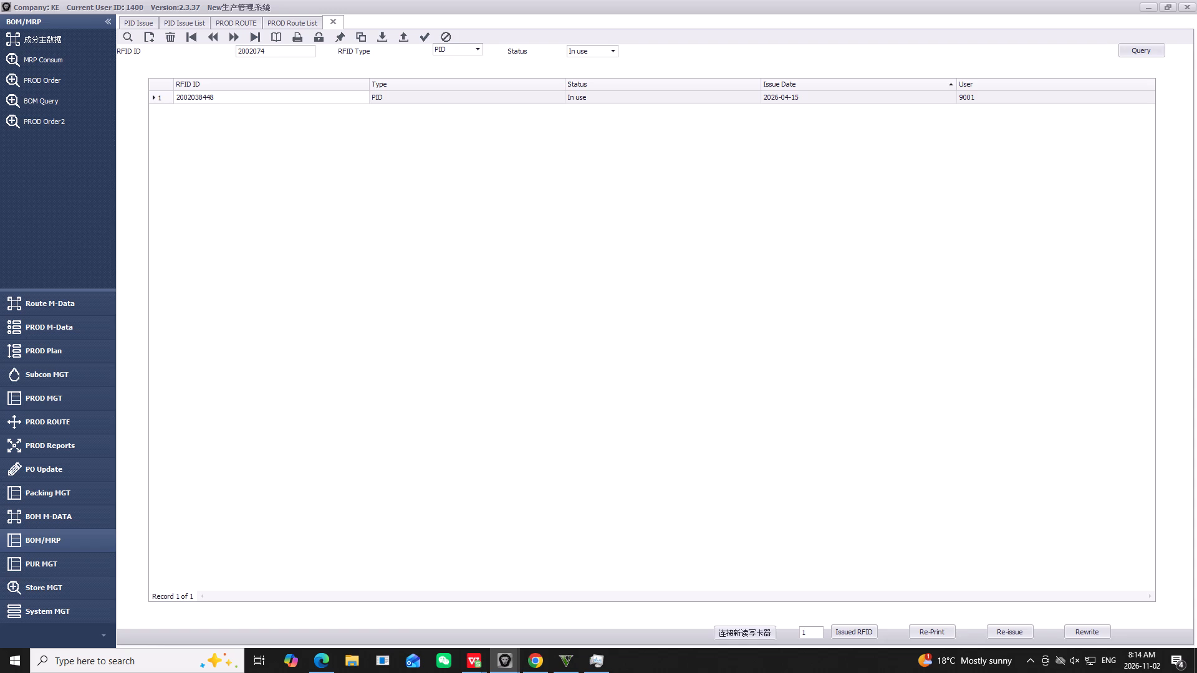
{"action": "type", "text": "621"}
{"action": "left_click", "coordinate": [1133, 46]}
{"action": "left_click", "coordinate": [404, 100]}
{"action": "left_click", "coordinate": [1012, 632]}
{"action": "left_click_drag", "start_coordinate": [289, 46], "coordinate": [269, 55]}
{"action": "left_click_drag", "start_coordinate": [278, 51], "coordinate": [260, 65]}
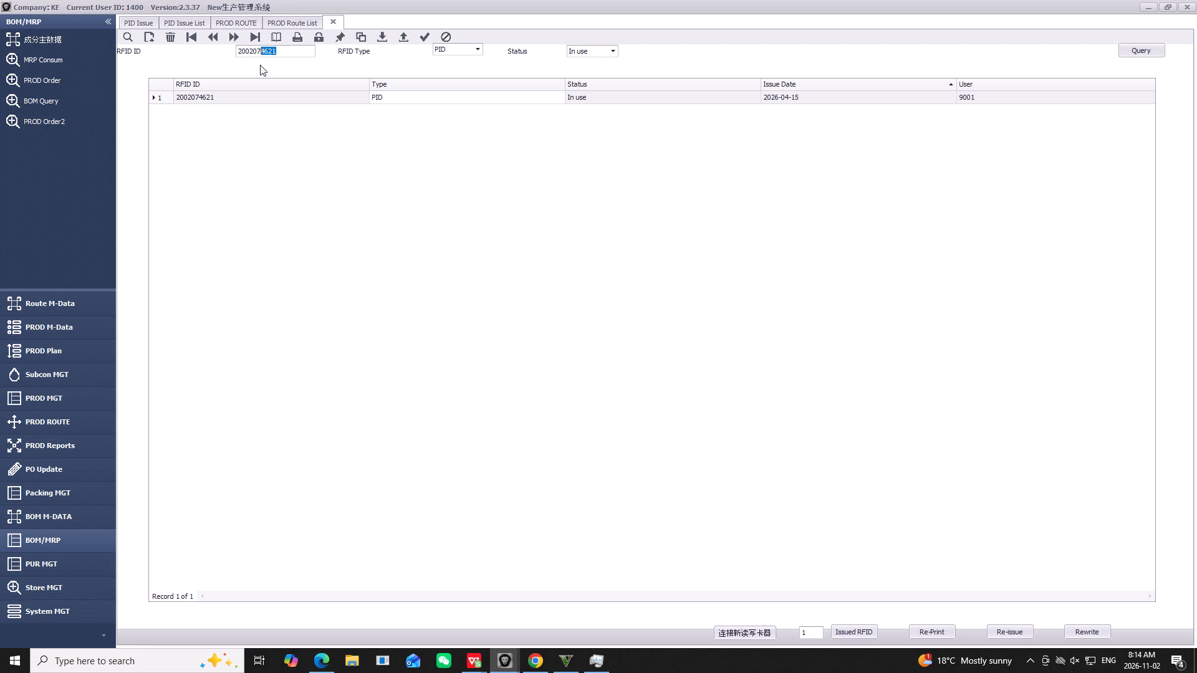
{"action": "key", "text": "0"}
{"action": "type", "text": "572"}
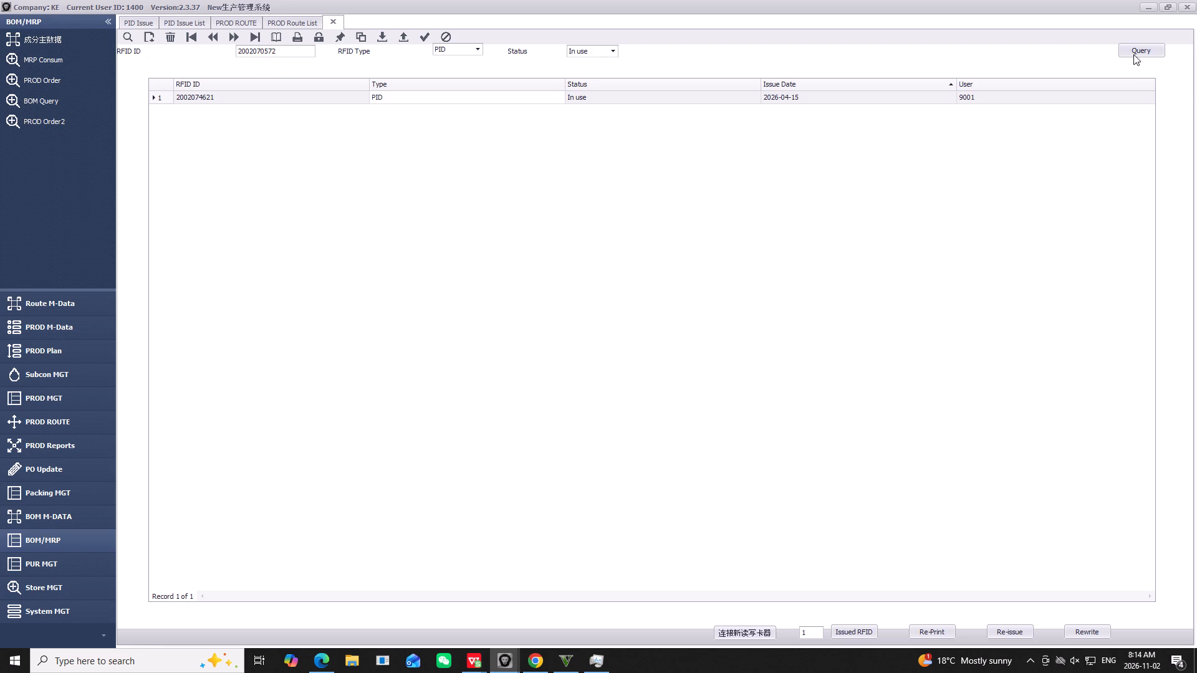
{"action": "left_click", "coordinate": [1138, 51]}
{"action": "left_click", "coordinate": [343, 100]}
{"action": "left_click", "coordinate": [1017, 629]}
{"action": "left_click_drag", "start_coordinate": [282, 50], "coordinate": [256, 65]}
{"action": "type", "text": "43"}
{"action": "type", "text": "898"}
{"action": "left_click", "coordinate": [1142, 51]}
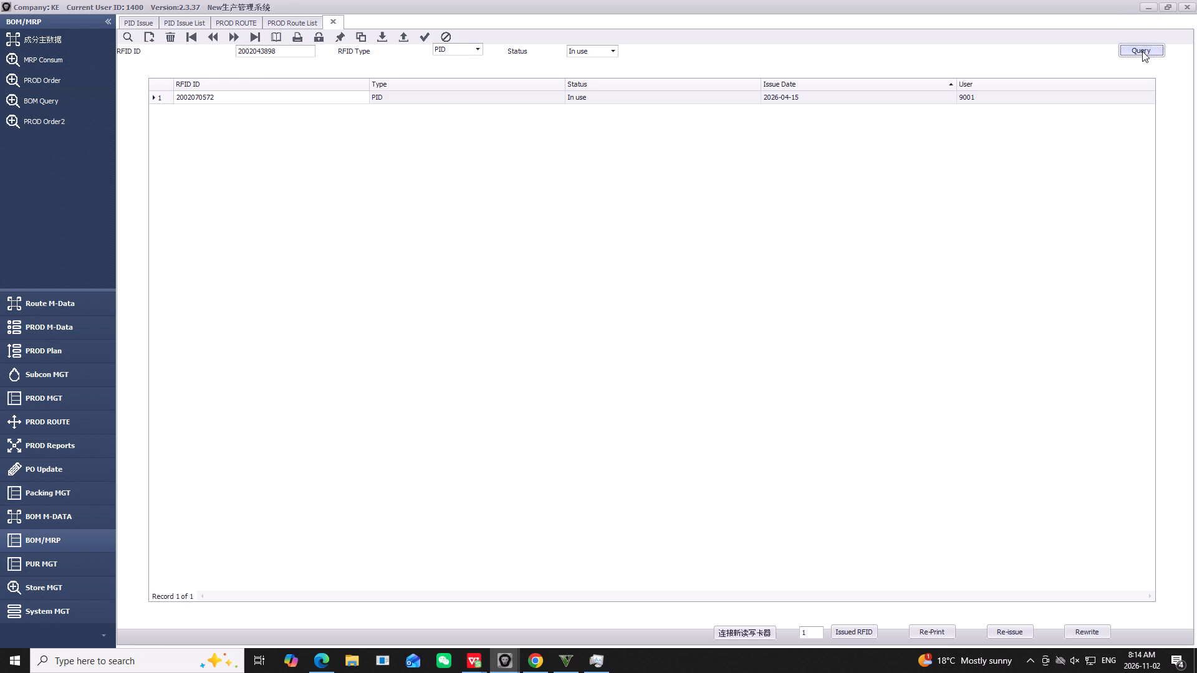
{"action": "left_click", "coordinate": [504, 96]}
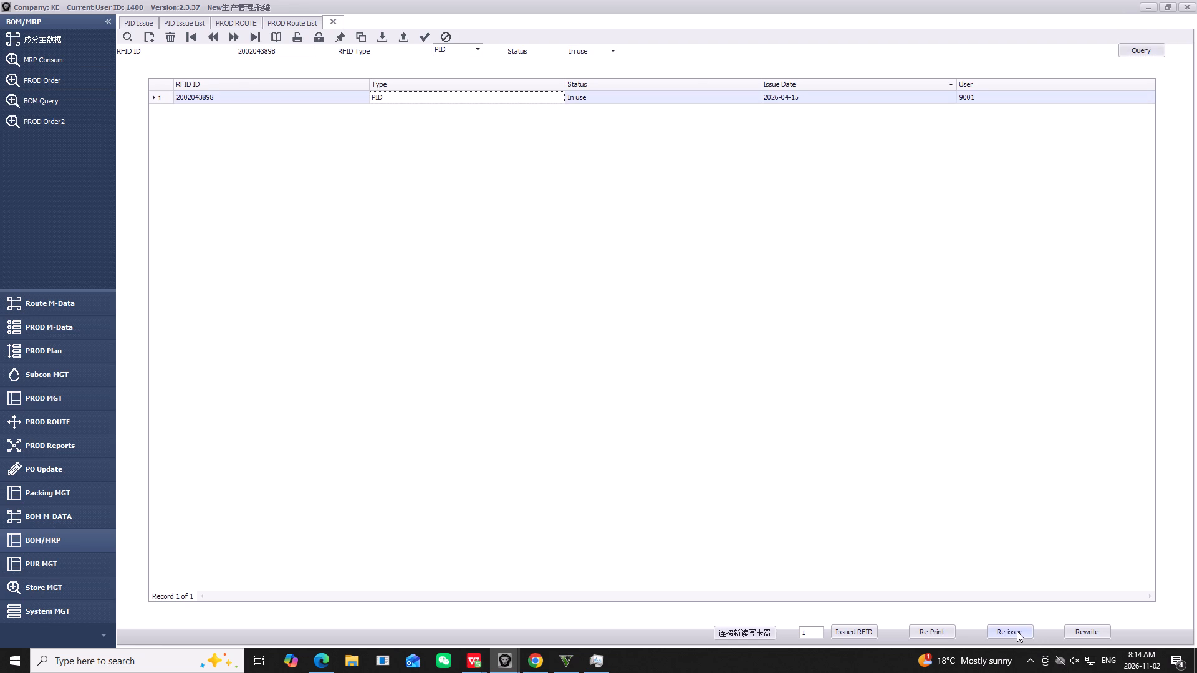
{"action": "left_click", "coordinate": [1017, 631]}
{"action": "left_click_drag", "start_coordinate": [280, 50], "coordinate": [266, 55]}
{"action": "left_click_drag", "start_coordinate": [266, 55], "coordinate": [257, 69]}
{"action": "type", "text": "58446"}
{"action": "left_click", "coordinate": [1145, 52]}
{"action": "left_click", "coordinate": [320, 99]}
{"action": "left_click", "coordinate": [1006, 634]}
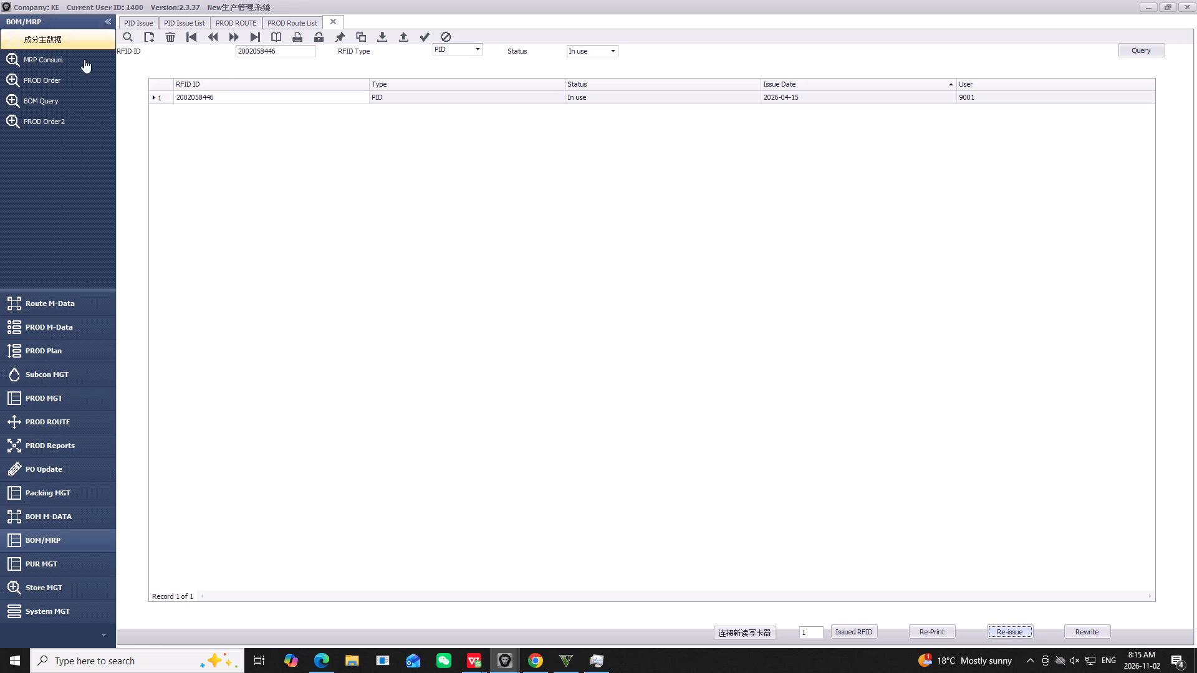
{"action": "left_click_drag", "start_coordinate": [284, 52], "coordinate": [258, 75]}
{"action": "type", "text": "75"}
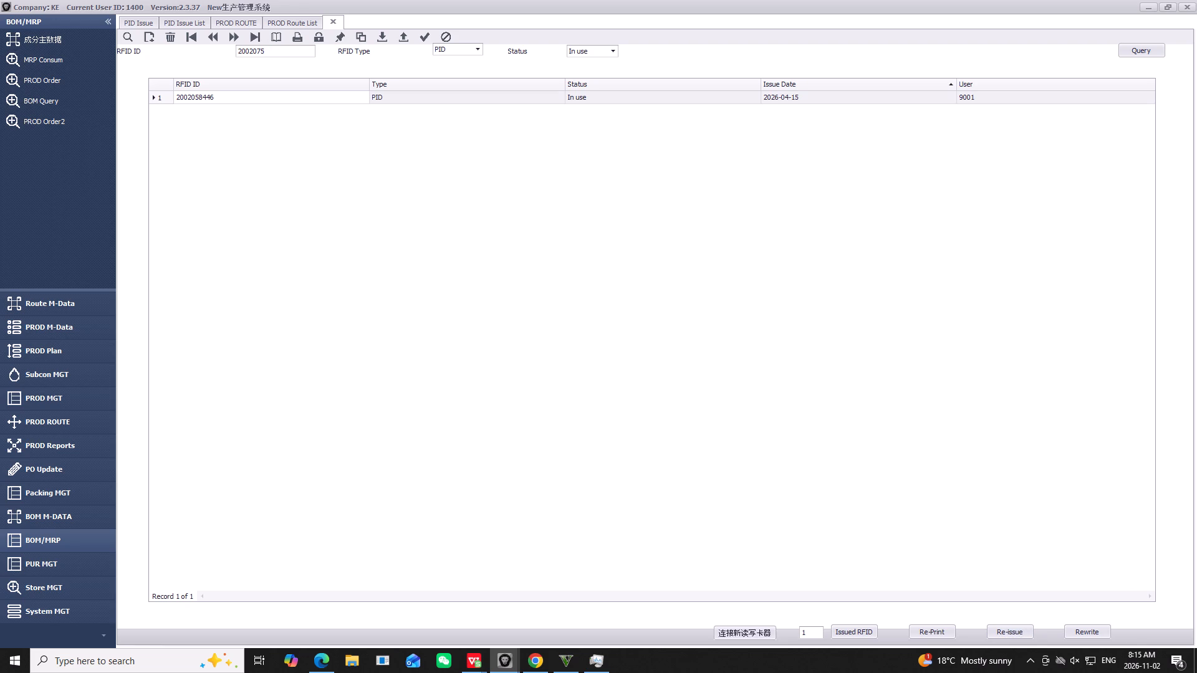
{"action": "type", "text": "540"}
{"action": "left_click", "coordinate": [1135, 52]}
{"action": "left_click", "coordinate": [278, 99]}
{"action": "left_click", "coordinate": [1007, 632]}
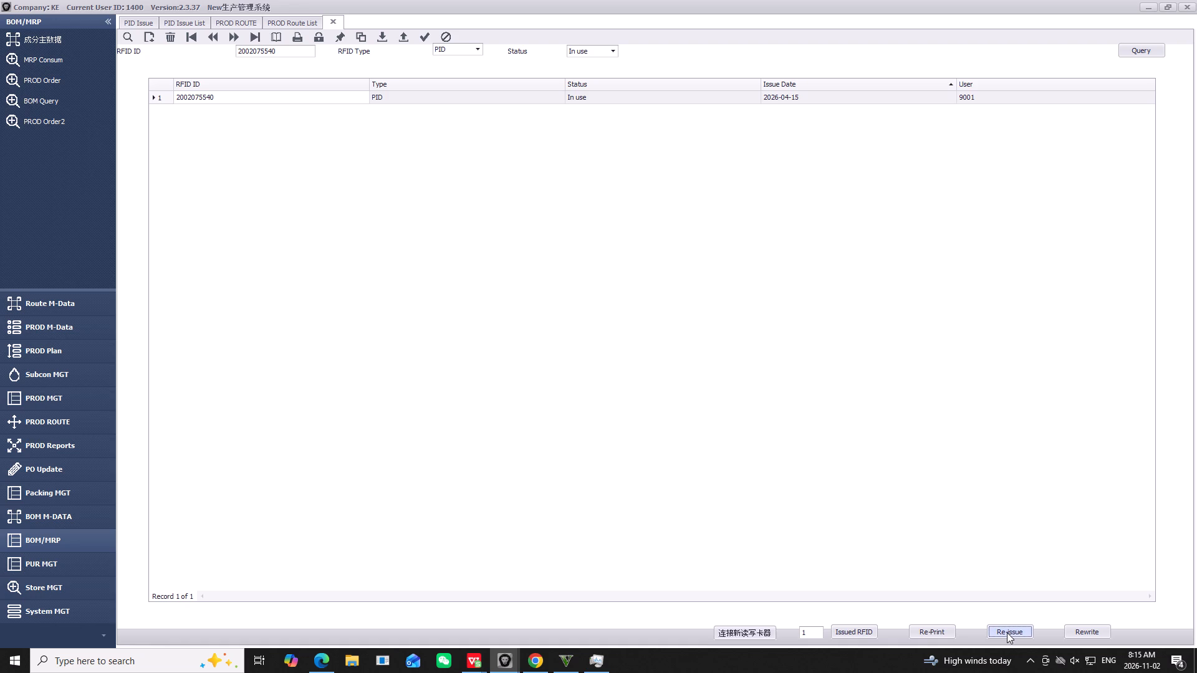
Switch to the card read/write program (读写卡程序) and read the number of the card on the reader, repeating the read once.
{"action": "scroll", "coordinate": [1065, 594], "scroll_direction": "up", "scroll_amount": 1}
{"action": "left_click", "coordinate": [370, 661]}
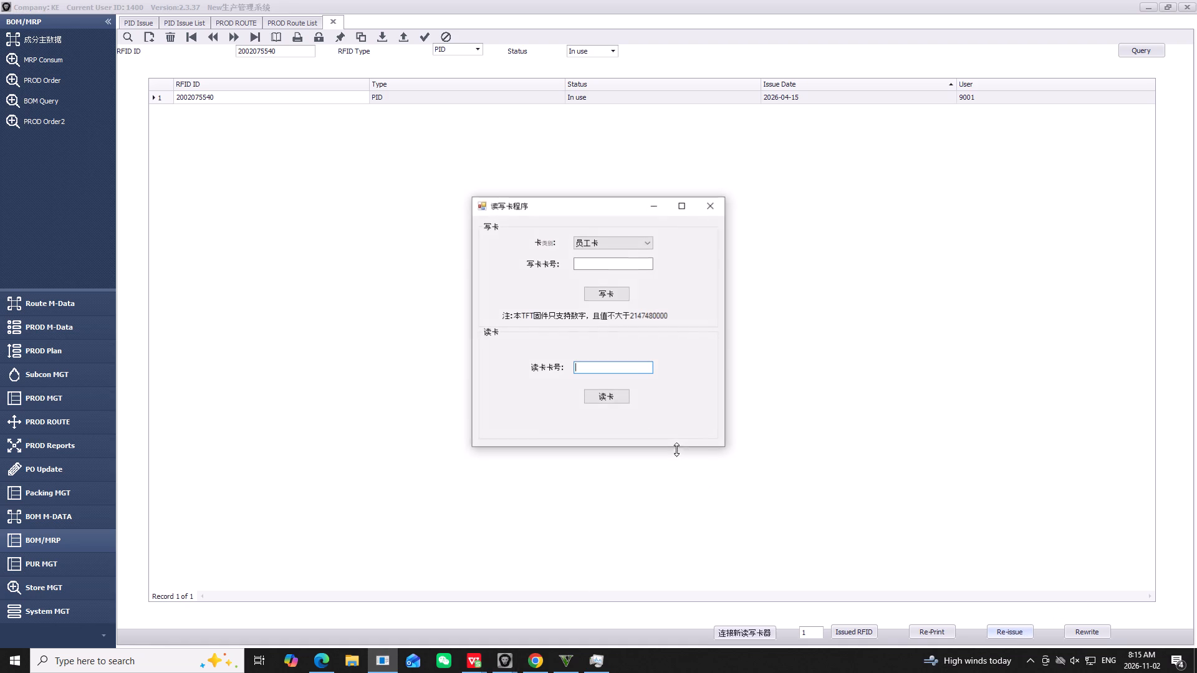
{"action": "left_click", "coordinate": [611, 392]}
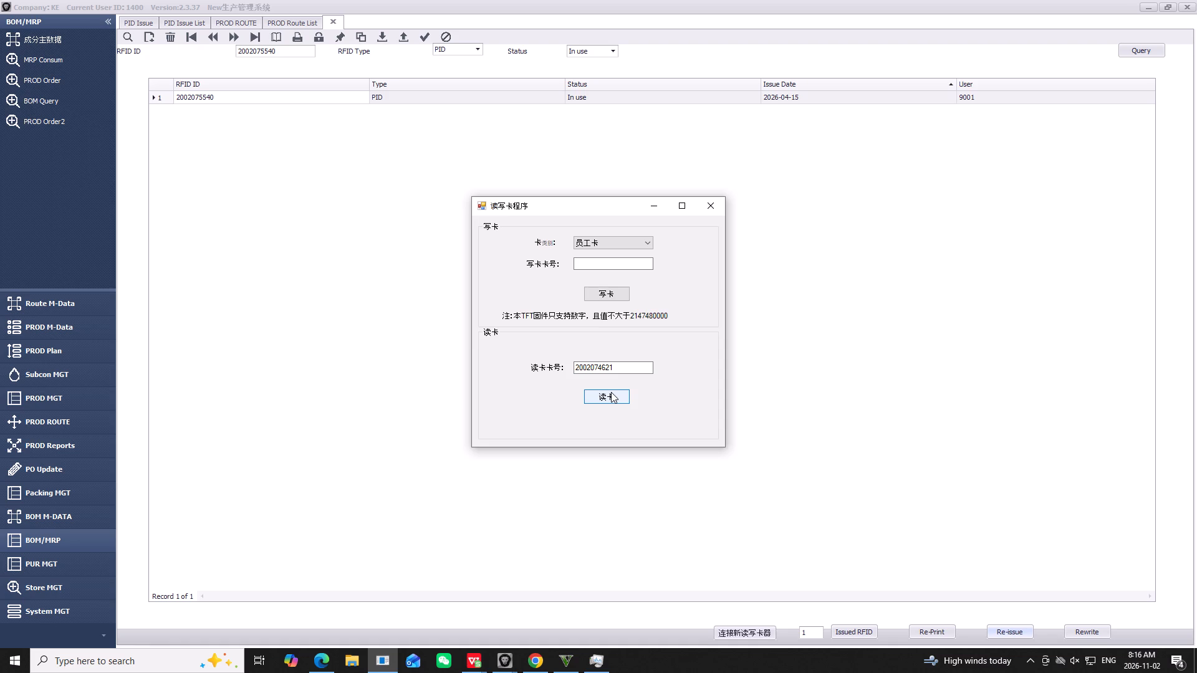
{"action": "left_click", "coordinate": [607, 398]}
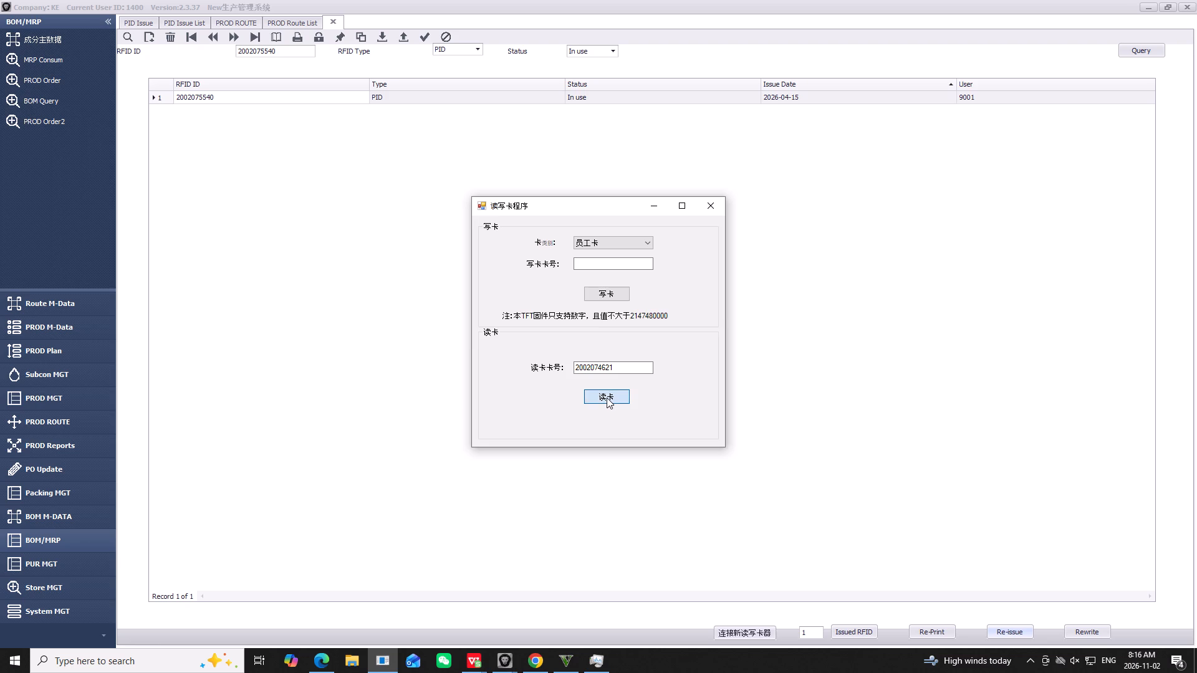
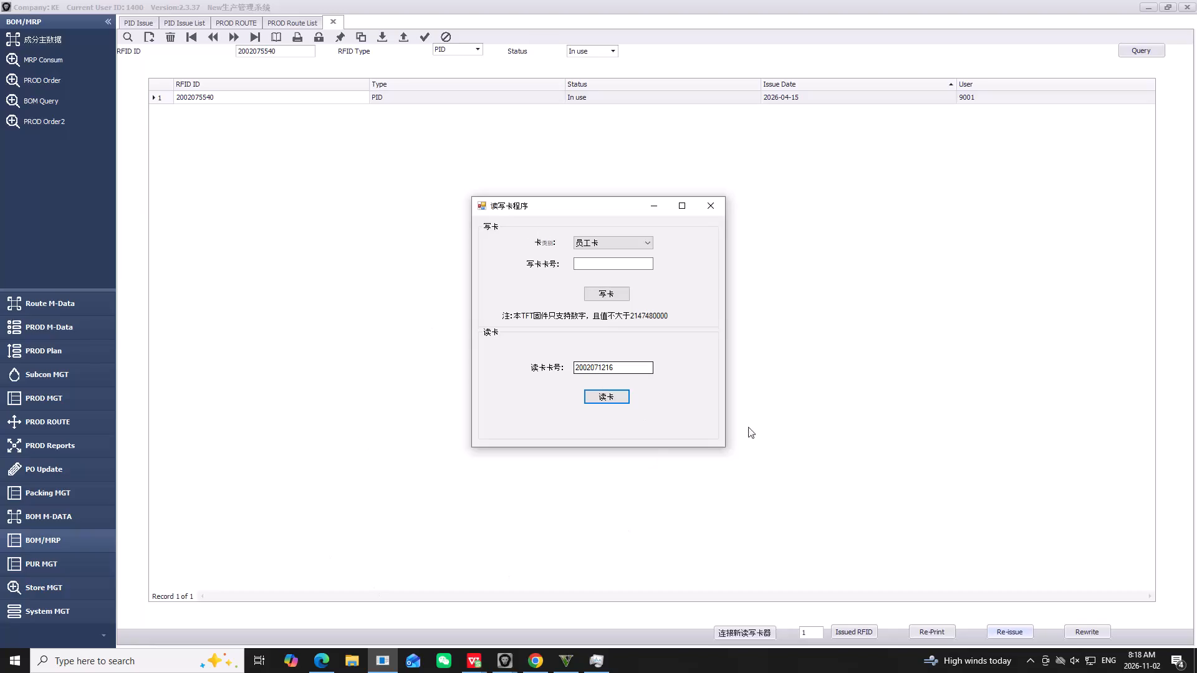
Close the card read/write program (读写卡程序) to return to the production management system.
{"action": "left_click", "coordinate": [709, 211]}
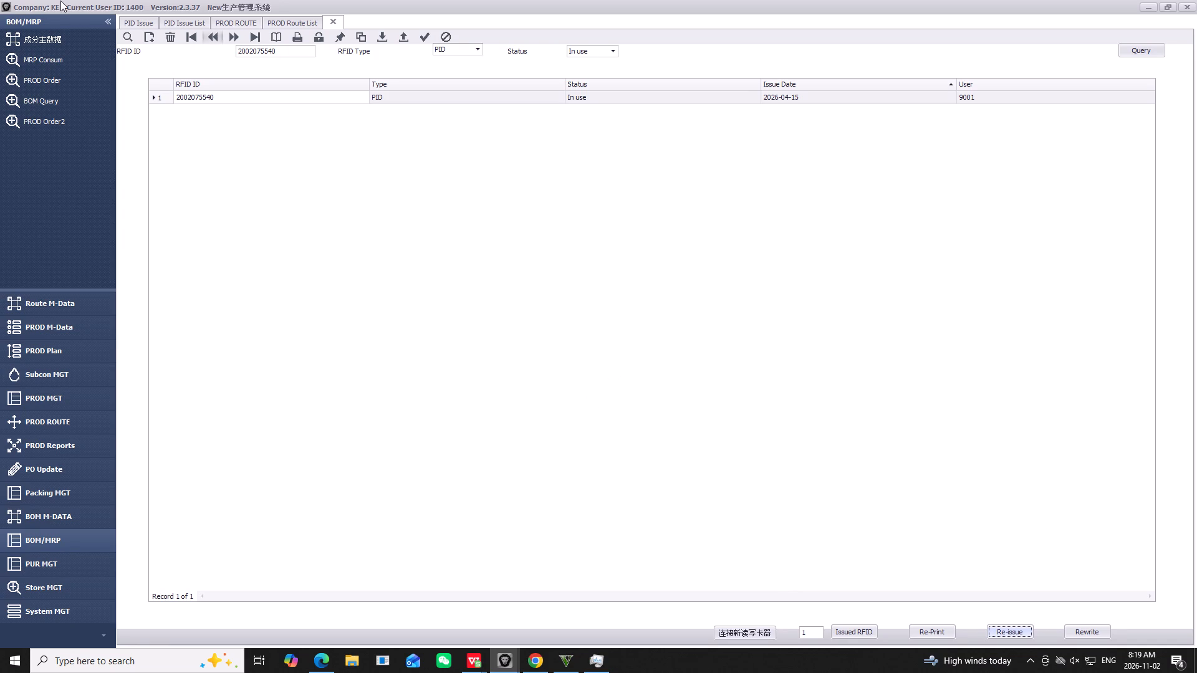
{"action": "left_click_drag", "start_coordinate": [284, 51], "coordinate": [259, 64]}
{"action": "left_click_drag", "start_coordinate": [259, 64], "coordinate": [258, 64]}
{"action": "type", "text": "670"}
{"action": "type", "text": "58"}
{"action": "left_click", "coordinate": [1144, 48]}
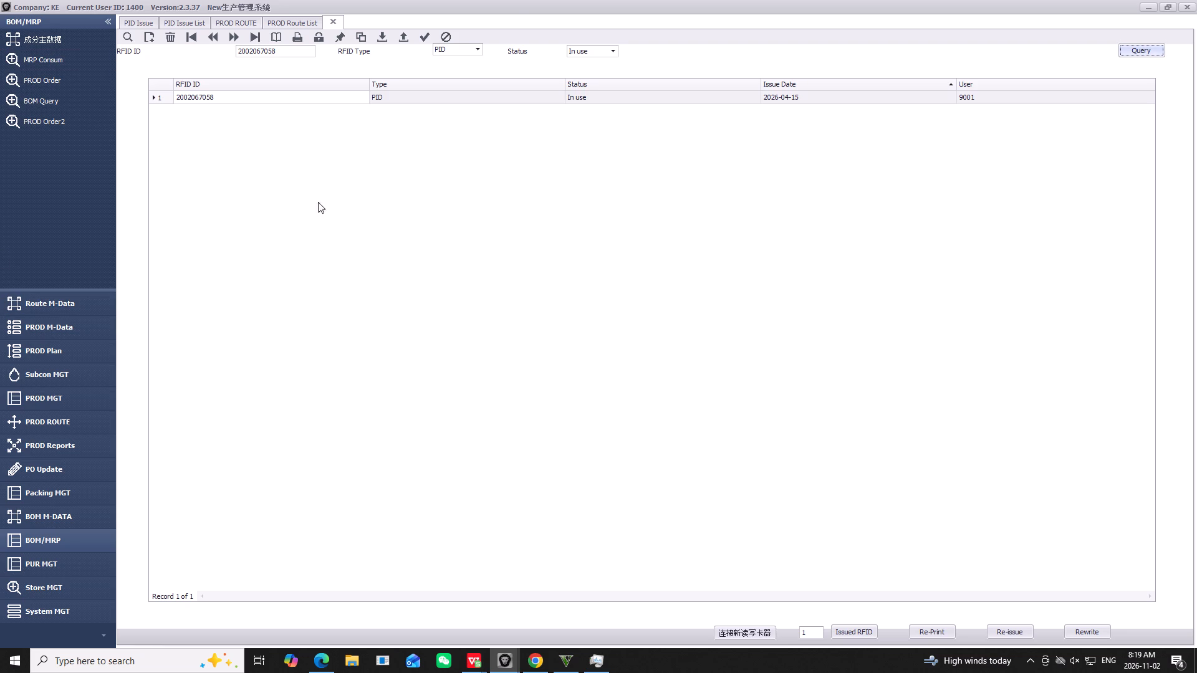
{"action": "left_click_drag", "start_coordinate": [500, 95], "coordinate": [511, 80]}
{"action": "left_click", "coordinate": [1006, 631]}
{"action": "left_click", "coordinate": [287, 54]}
{"action": "key", "text": "BackSpace"}
{"action": "key", "text": "BackSpace"}
{"action": "key", "text": "BackSpace"}
{"action": "key", "text": "BackSpace"}
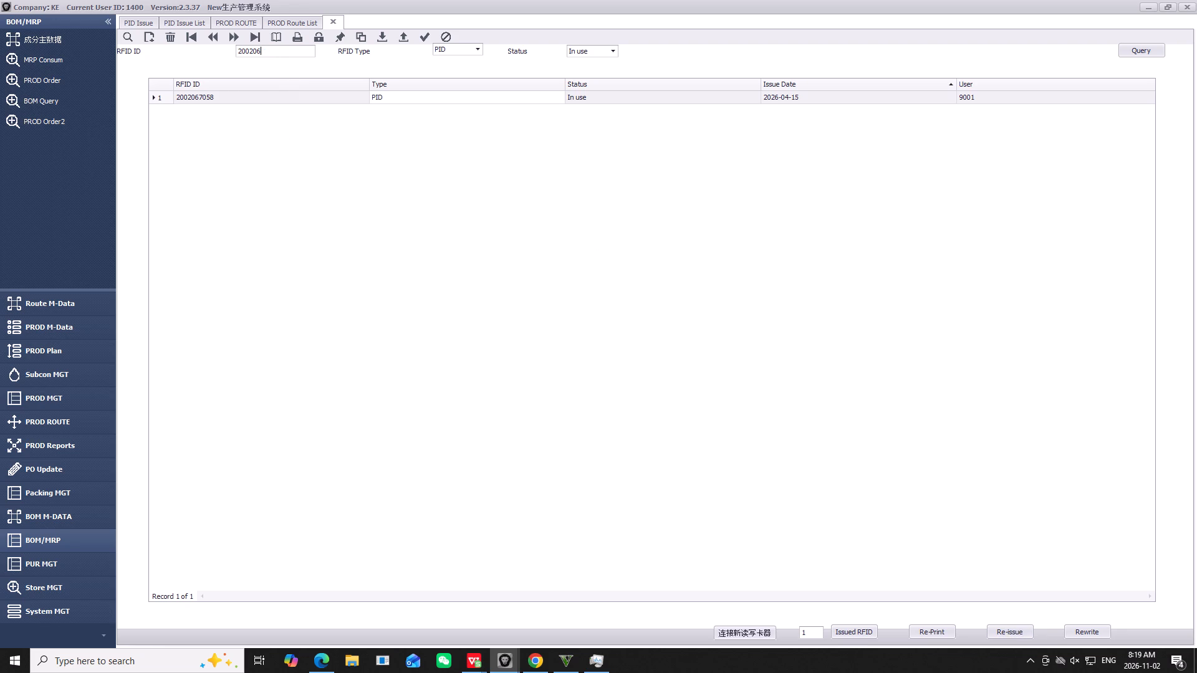
{"action": "key", "text": "4"}
{"action": "type", "text": "847"}
{"action": "left_click", "coordinate": [1140, 45]}
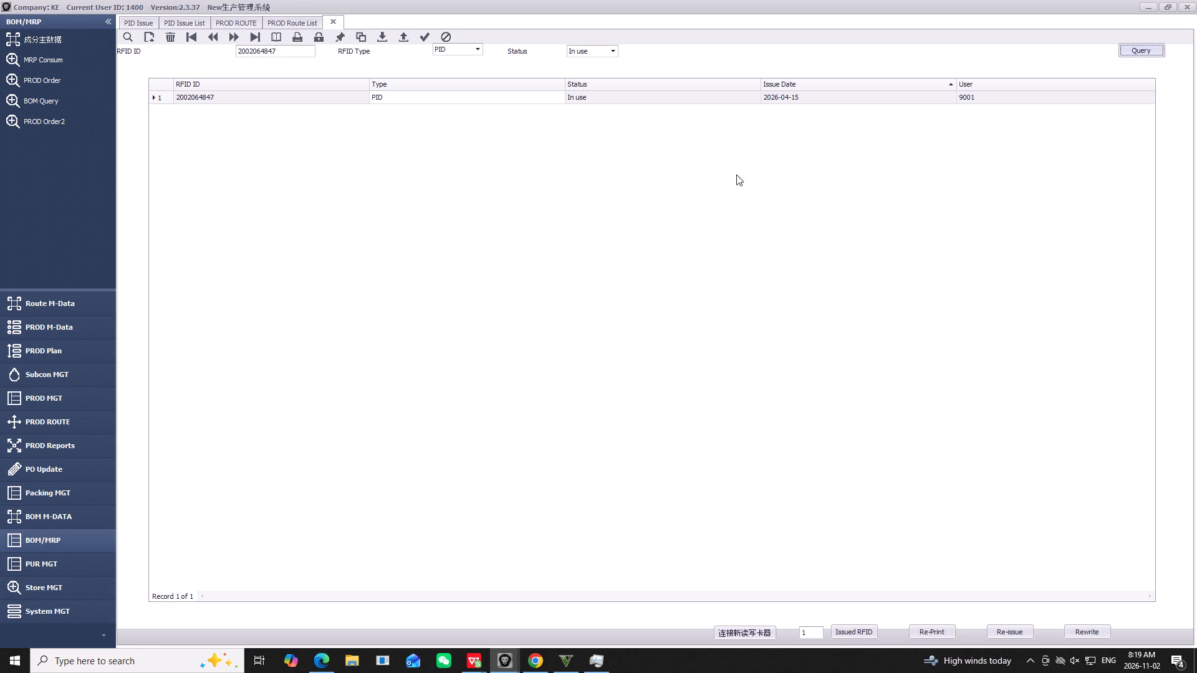
{"action": "left_click", "coordinate": [430, 97]}
{"action": "left_click", "coordinate": [1006, 631]}
{"action": "left_click_drag", "start_coordinate": [282, 48], "coordinate": [261, 64]}
{"action": "type", "text": "5756"}
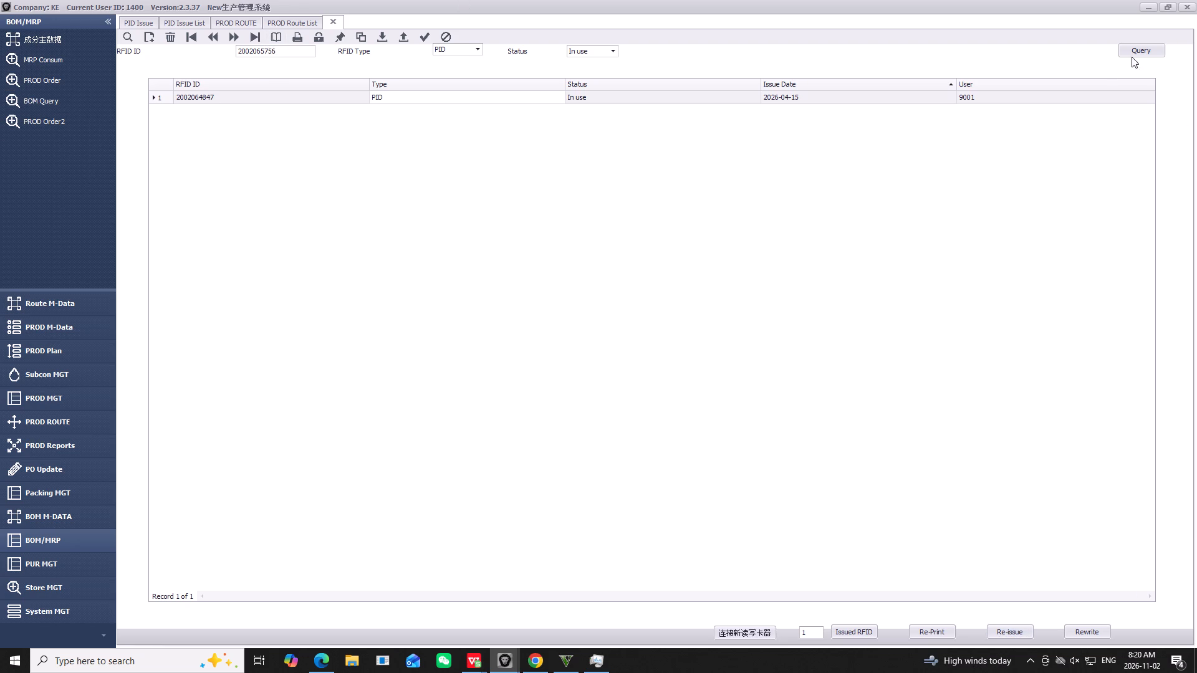
{"action": "left_click", "coordinate": [1140, 50]}
{"action": "left_click", "coordinate": [248, 92]}
{"action": "left_click", "coordinate": [1013, 629]}
{"action": "left_click_drag", "start_coordinate": [281, 53], "coordinate": [262, 62]}
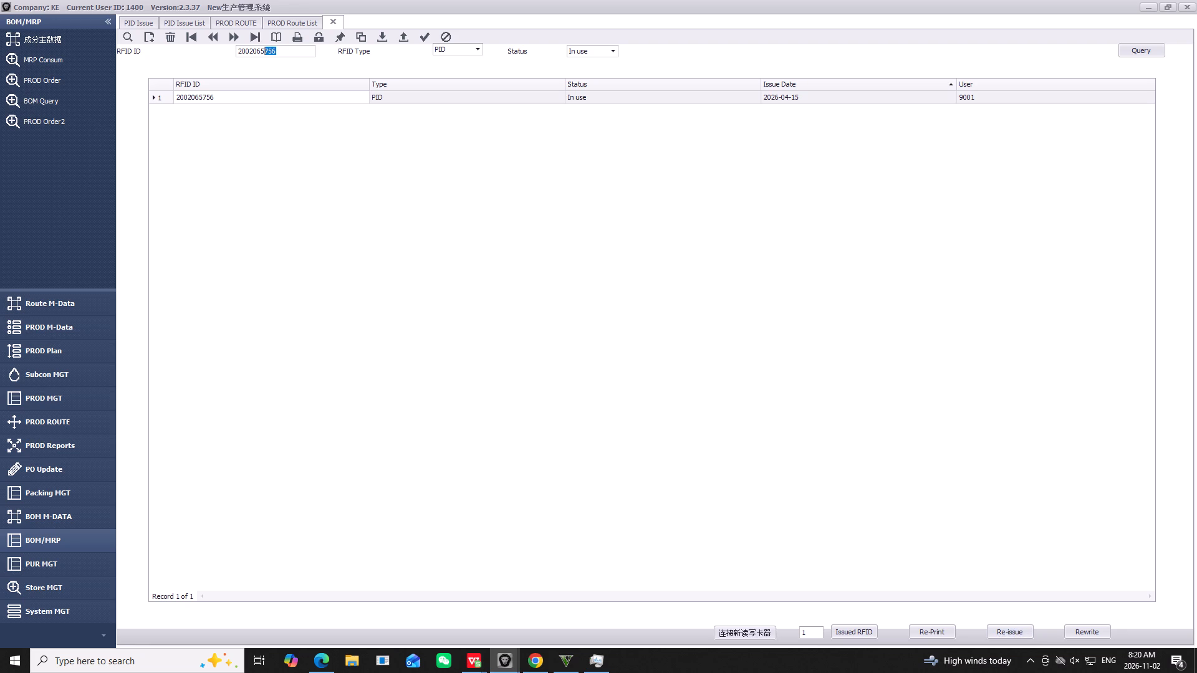
{"action": "left_click_drag", "start_coordinate": [262, 62], "coordinate": [257, 68]}
{"action": "key", "text": "7"}
{"action": "type", "text": "227"}
{"action": "key", "text": "3"}
{"action": "left_click", "coordinate": [1138, 52]}
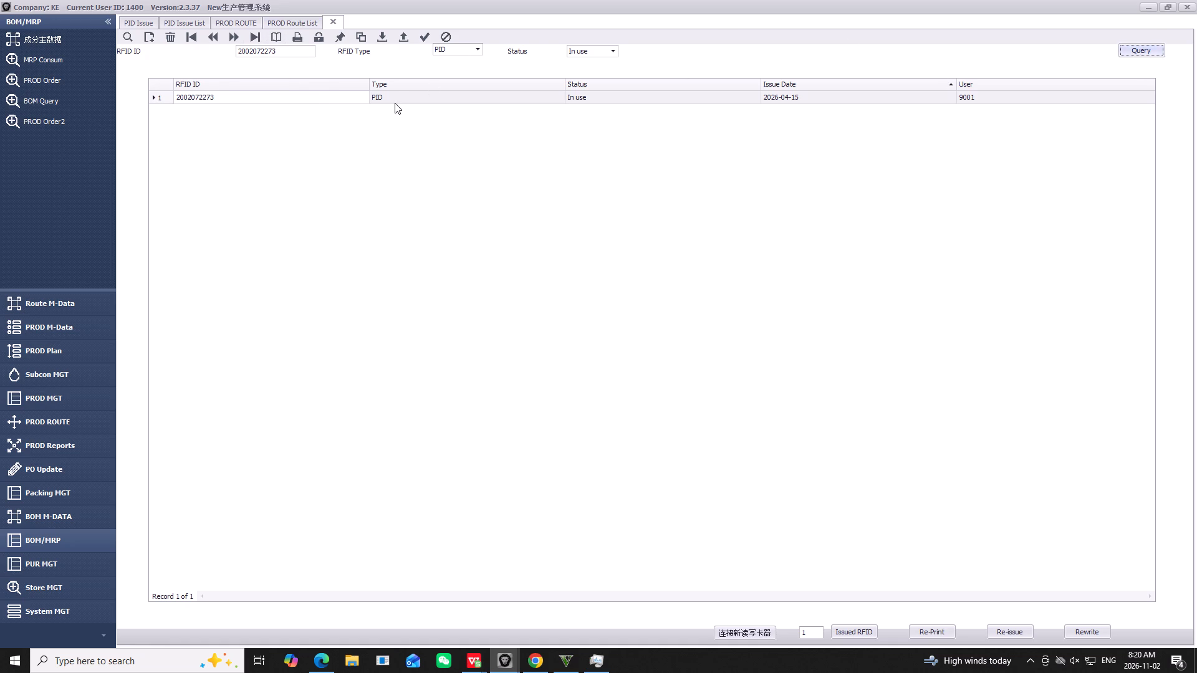
{"action": "left_click", "coordinate": [397, 98]}
{"action": "left_click", "coordinate": [1013, 634]}
{"action": "left_click_drag", "start_coordinate": [285, 50], "coordinate": [267, 58]}
{"action": "left_click_drag", "start_coordinate": [267, 58], "coordinate": [266, 55]}
{"action": "left_click", "coordinate": [487, 377]}
{"action": "left_click_drag", "start_coordinate": [284, 49], "coordinate": [264, 52]}
{"action": "left_click_drag", "start_coordinate": [264, 52], "coordinate": [259, 57]}
{"action": "left_click_drag", "start_coordinate": [259, 57], "coordinate": [257, 57]}
{"action": "type", "text": "64319"}
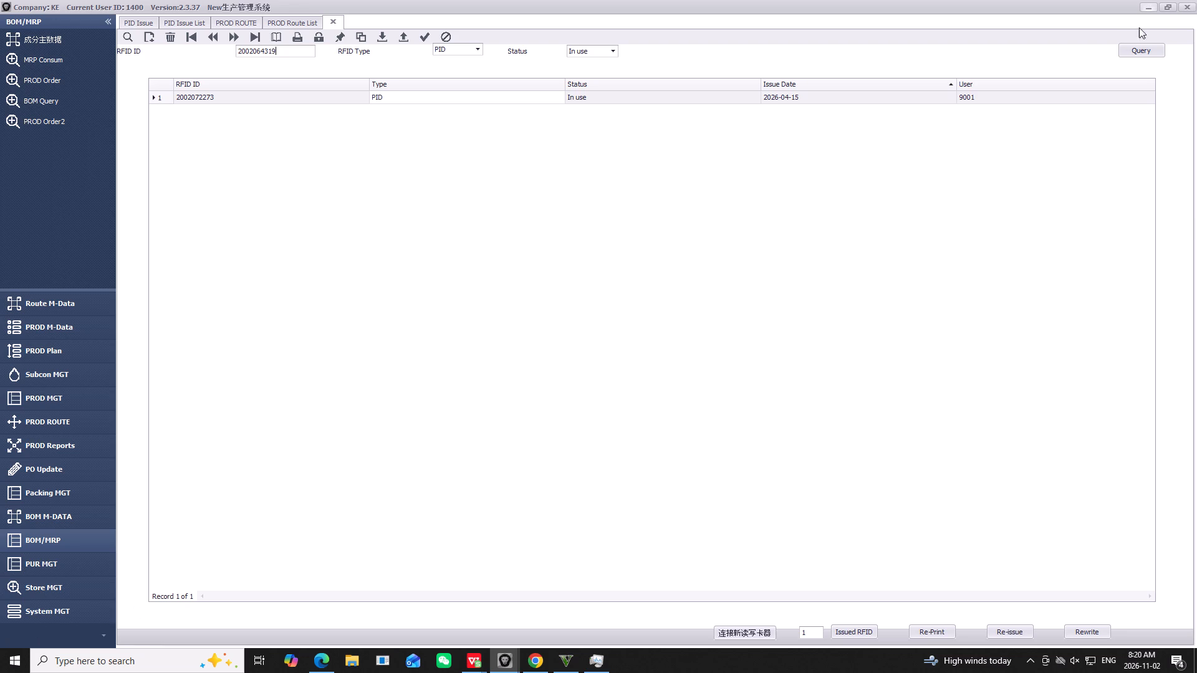
{"action": "left_click", "coordinate": [1133, 51]}
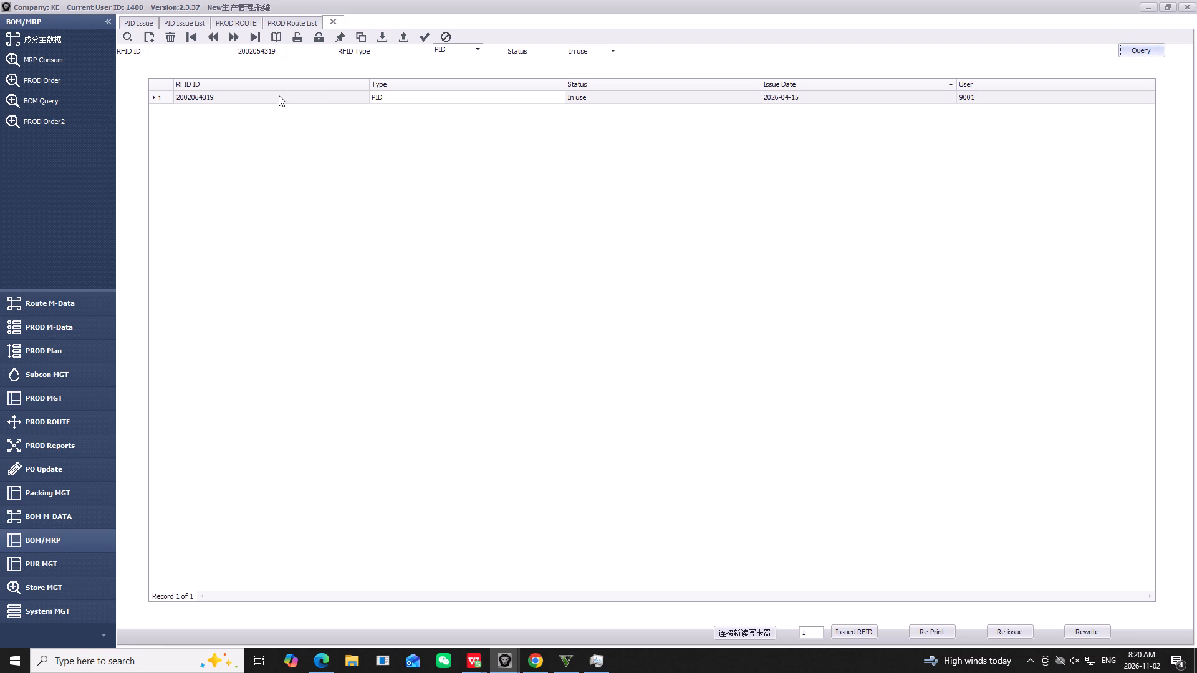
{"action": "left_click", "coordinate": [279, 95]}
{"action": "left_click", "coordinate": [1007, 629]}
{"action": "left_click_drag", "start_coordinate": [291, 50], "coordinate": [257, 69]}
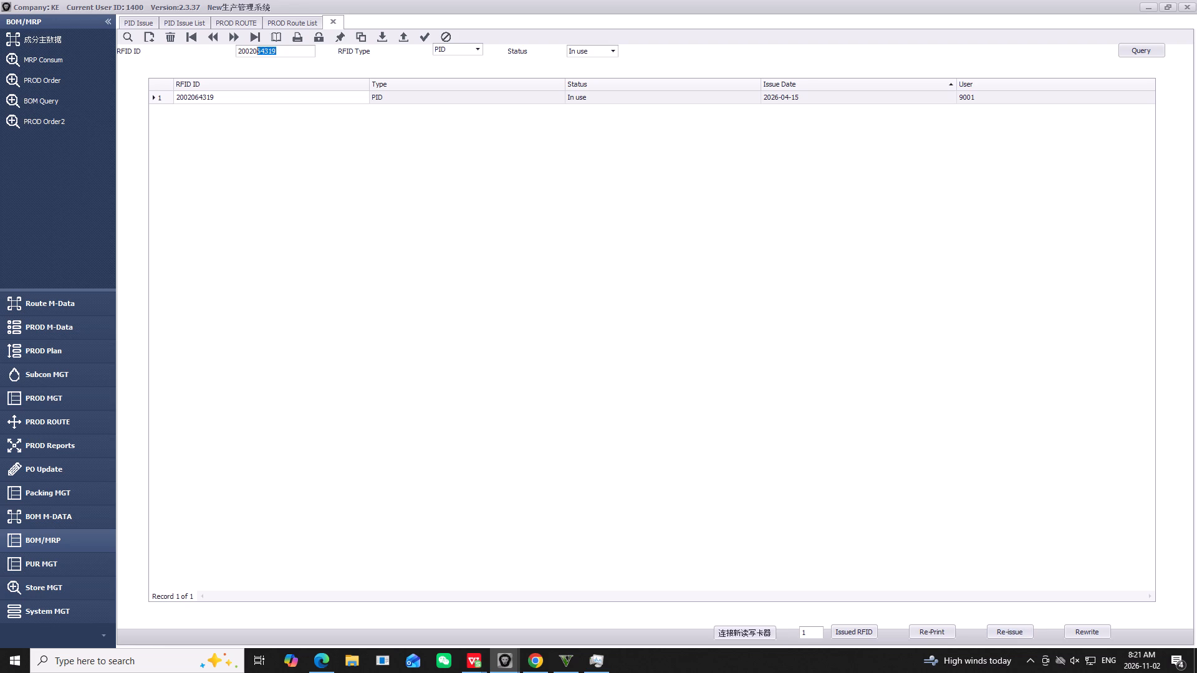
{"action": "left_click_drag", "start_coordinate": [257, 69], "coordinate": [256, 69]}
{"action": "type", "text": "71028"}
{"action": "left_click", "coordinate": [1148, 48]}
{"action": "left_click", "coordinate": [370, 98]}
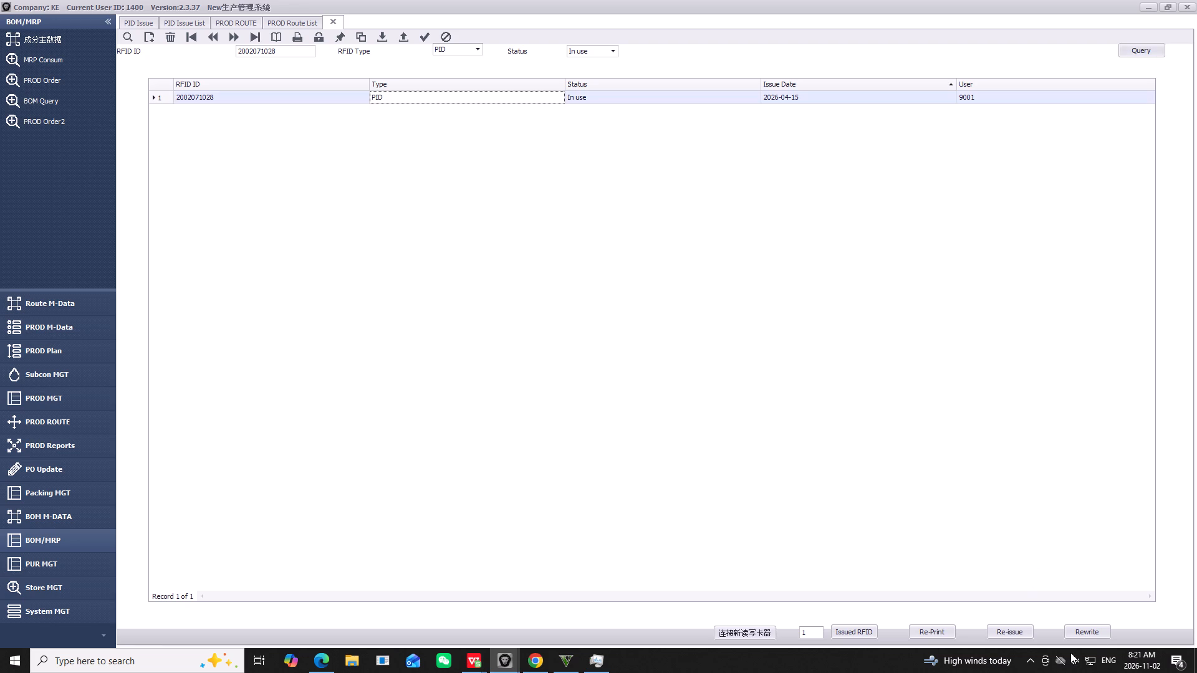
{"action": "left_click", "coordinate": [1016, 632]}
{"action": "left_click_drag", "start_coordinate": [291, 54], "coordinate": [256, 62]}
{"action": "double_click", "coordinate": [256, 62]}
{"action": "key", "text": "6"}
{"action": "key", "text": "9"}
{"action": "type", "text": "361"}
{"action": "left_click", "coordinate": [1129, 50]}
{"action": "left_click", "coordinate": [315, 106]}
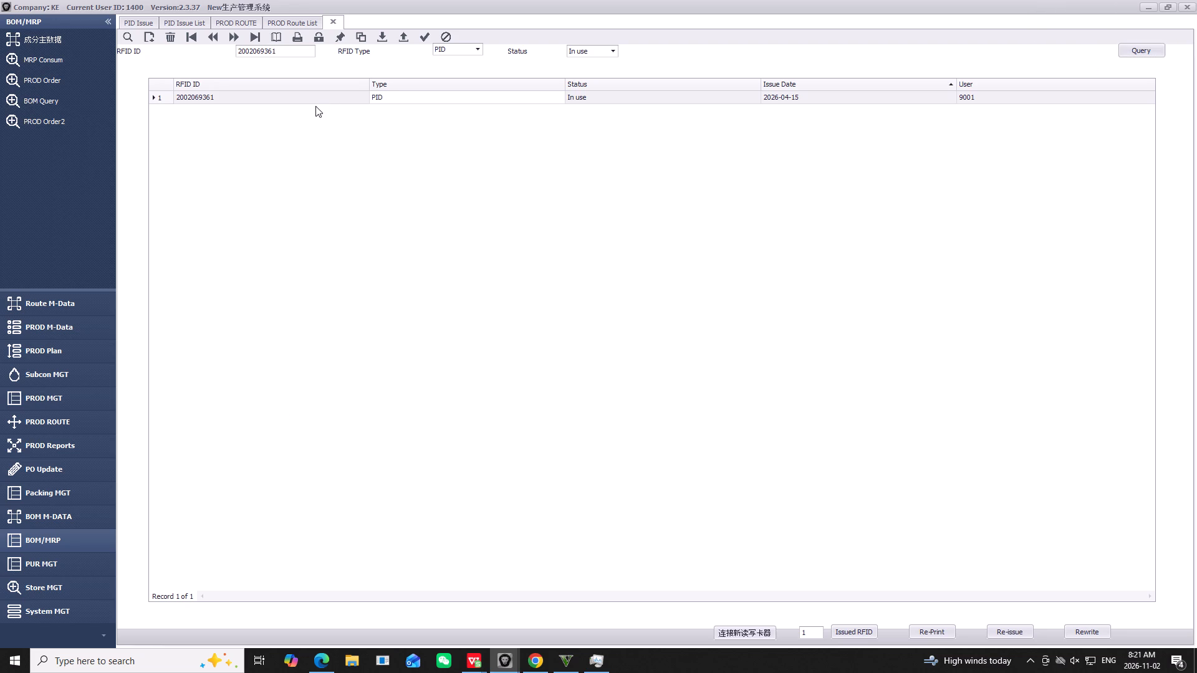
{"action": "left_click", "coordinate": [316, 95]}
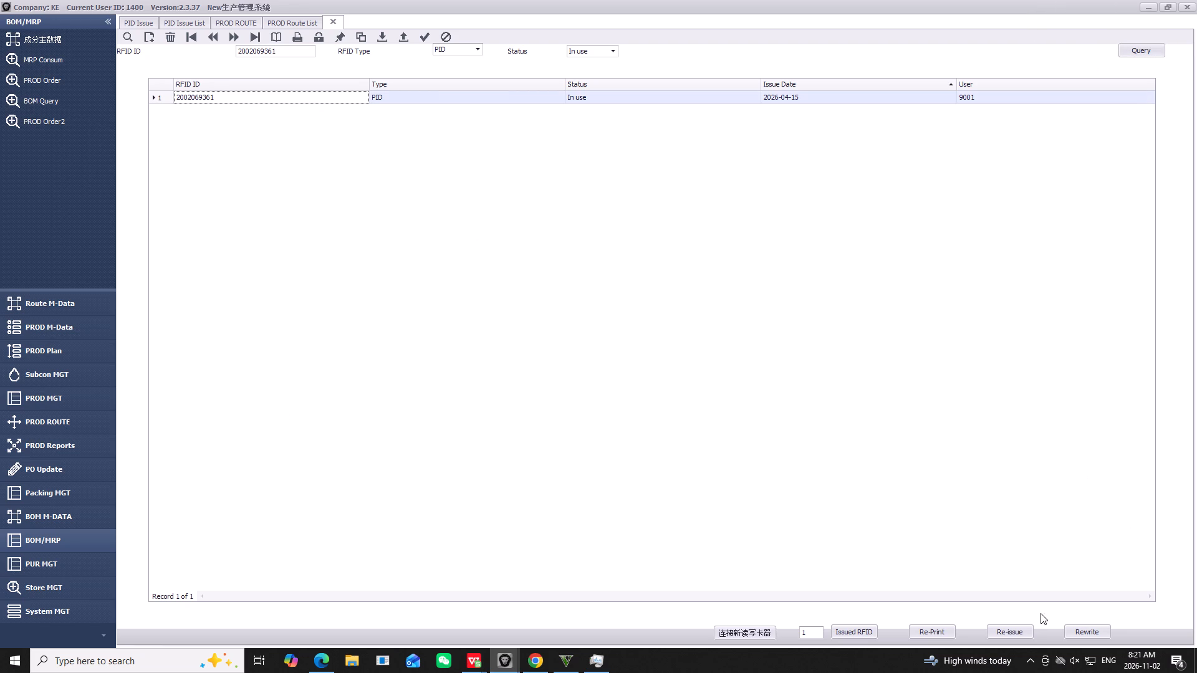
{"action": "left_click", "coordinate": [1022, 631]}
{"action": "left_click_drag", "start_coordinate": [277, 52], "coordinate": [256, 70]}
{"action": "type", "text": "72"}
{"action": "key", "text": "1"}
{"action": "type", "text": "93"}
{"action": "left_click", "coordinate": [1141, 47]}
{"action": "left_click", "coordinate": [679, 100]}
{"action": "left_click", "coordinate": [1006, 632]}
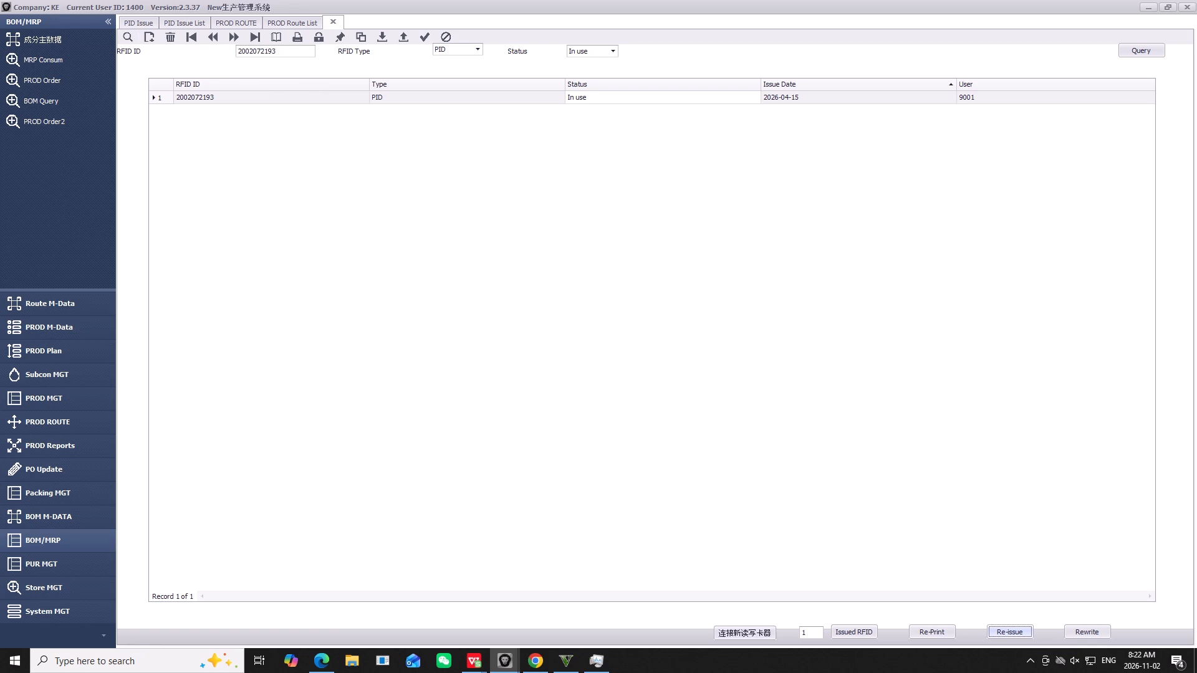
{"action": "left_click_drag", "start_coordinate": [277, 52], "coordinate": [257, 66]}
{"action": "type", "text": "65"}
{"action": "type", "text": "974"}
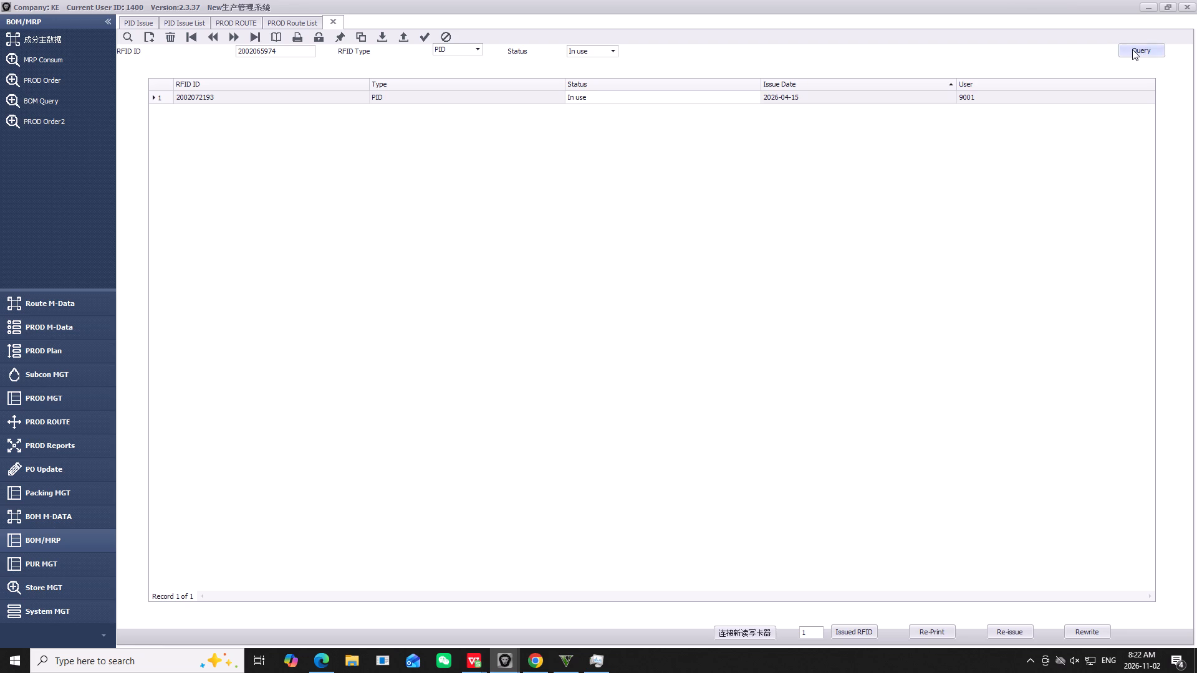
{"action": "left_click", "coordinate": [1134, 49]}
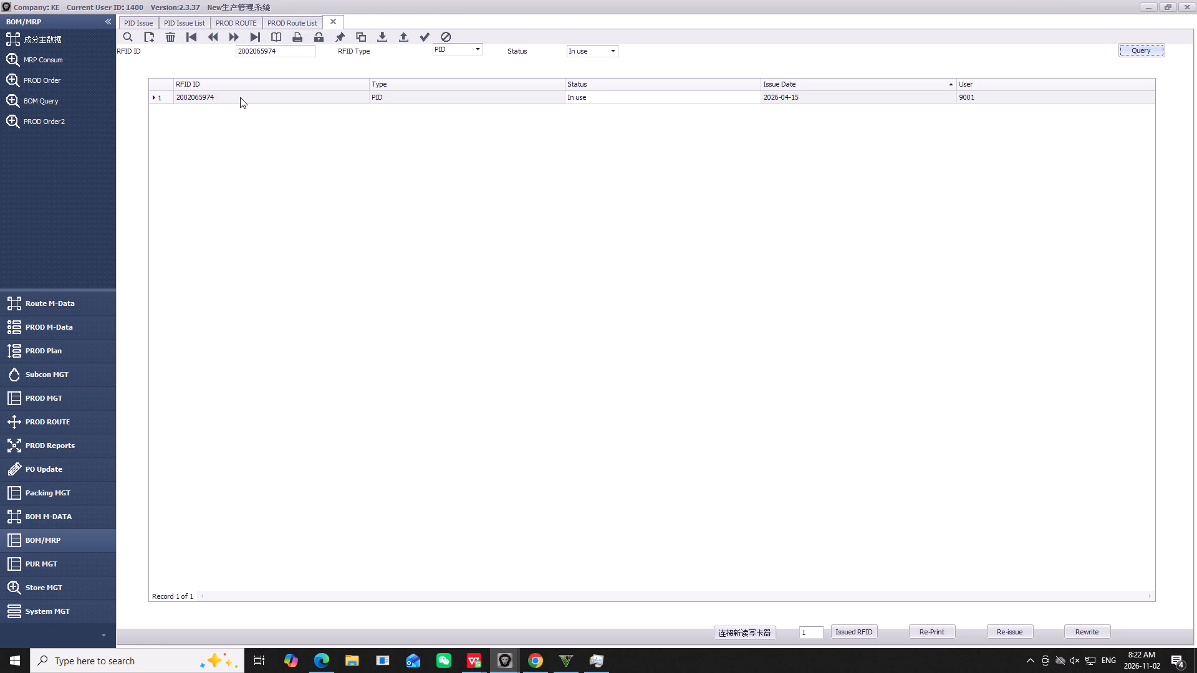
{"action": "left_click", "coordinate": [240, 97]}
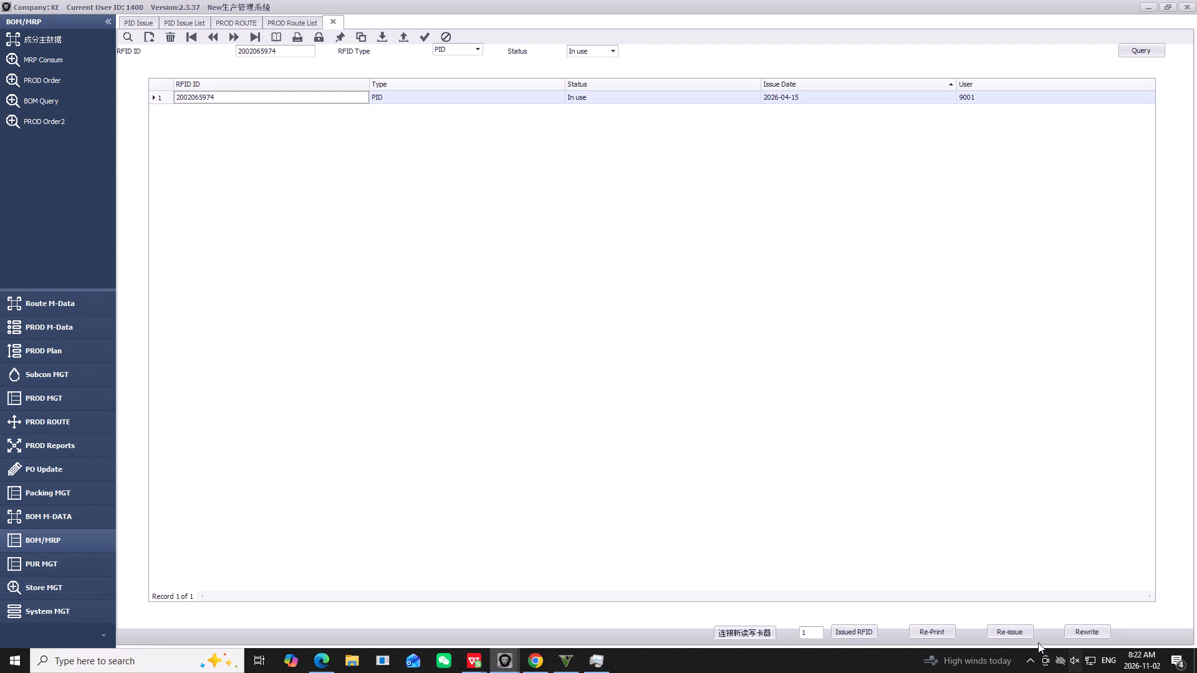
{"action": "left_click", "coordinate": [1014, 632]}
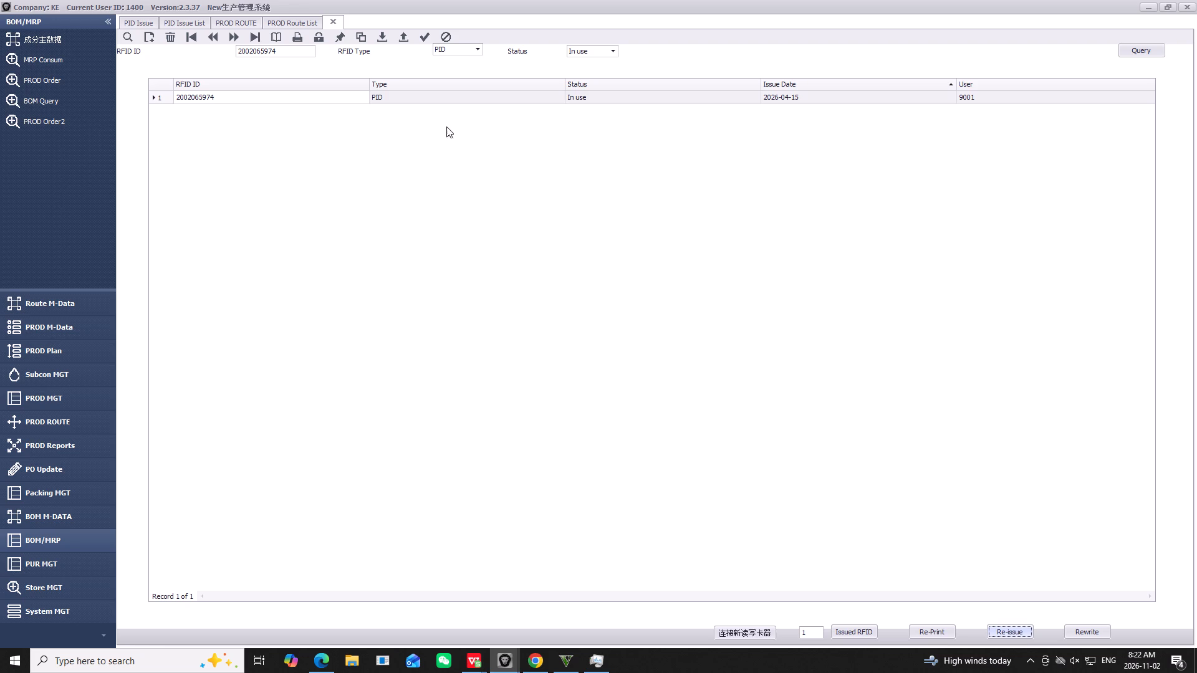
{"action": "left_click_drag", "start_coordinate": [285, 52], "coordinate": [258, 62]}
{"action": "left_click", "coordinate": [258, 62]}
{"action": "key", "text": "7"}
{"action": "key", "text": "6"}
{"action": "type", "text": "269"}
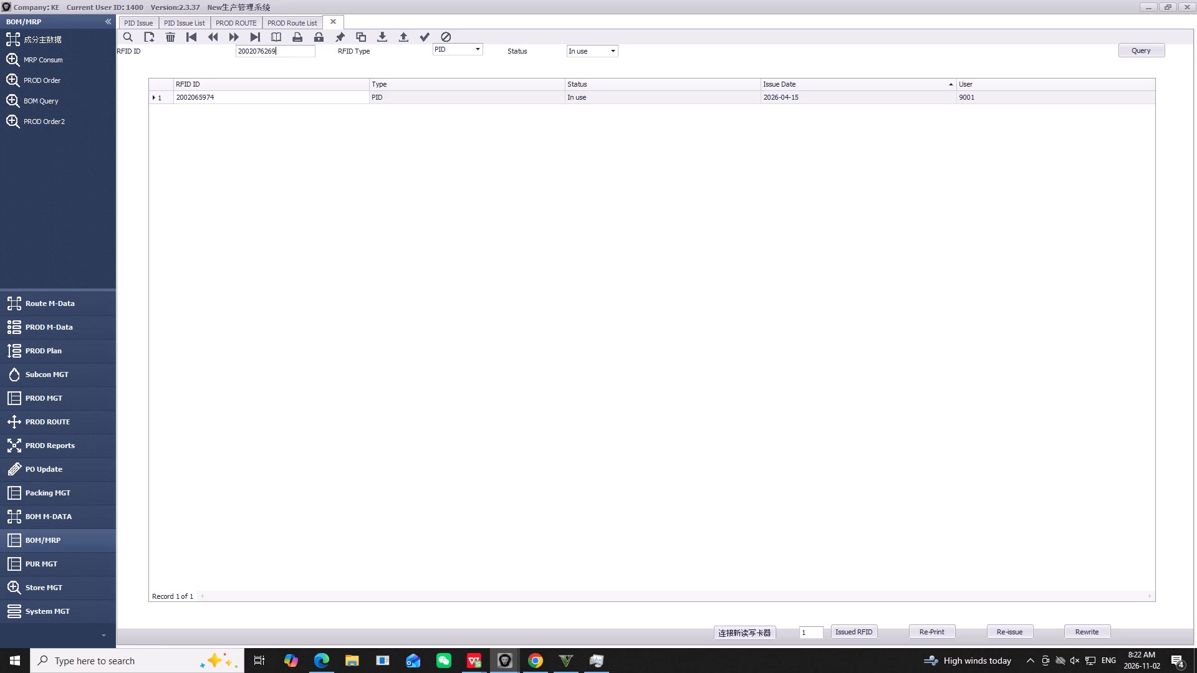
{"action": "left_click", "coordinate": [1138, 49]}
{"action": "left_click", "coordinate": [270, 95]}
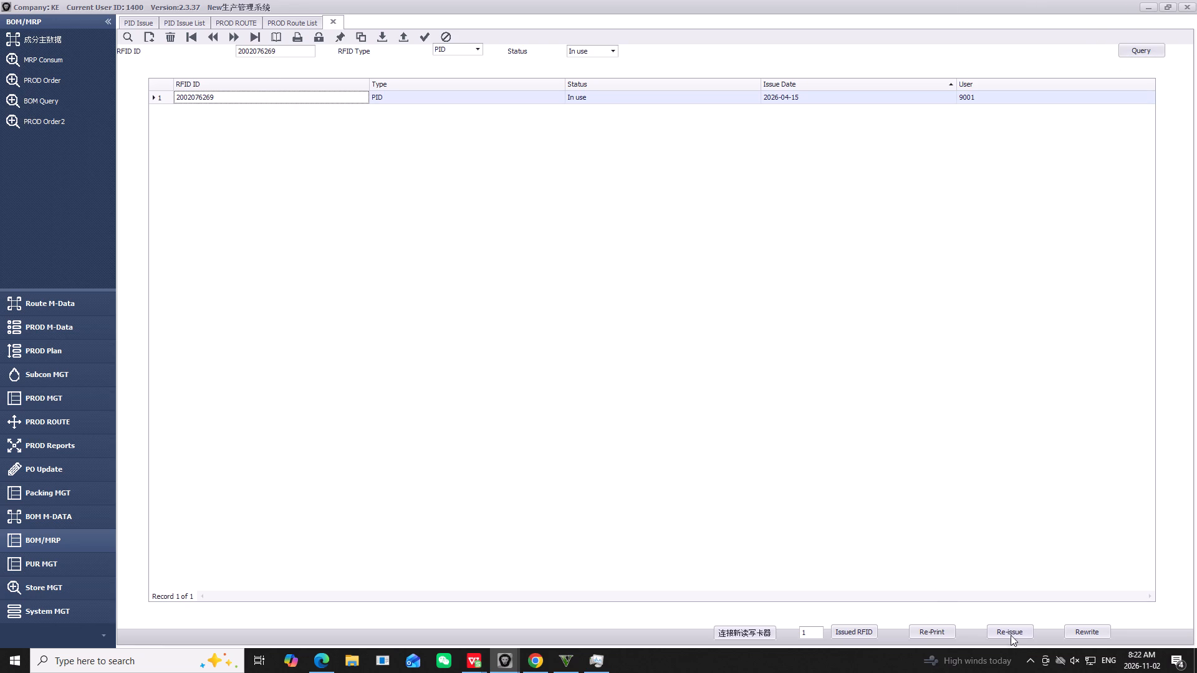
{"action": "left_click", "coordinate": [1013, 628]}
{"action": "left_click_drag", "start_coordinate": [276, 49], "coordinate": [261, 65]}
{"action": "type", "text": "0991"}
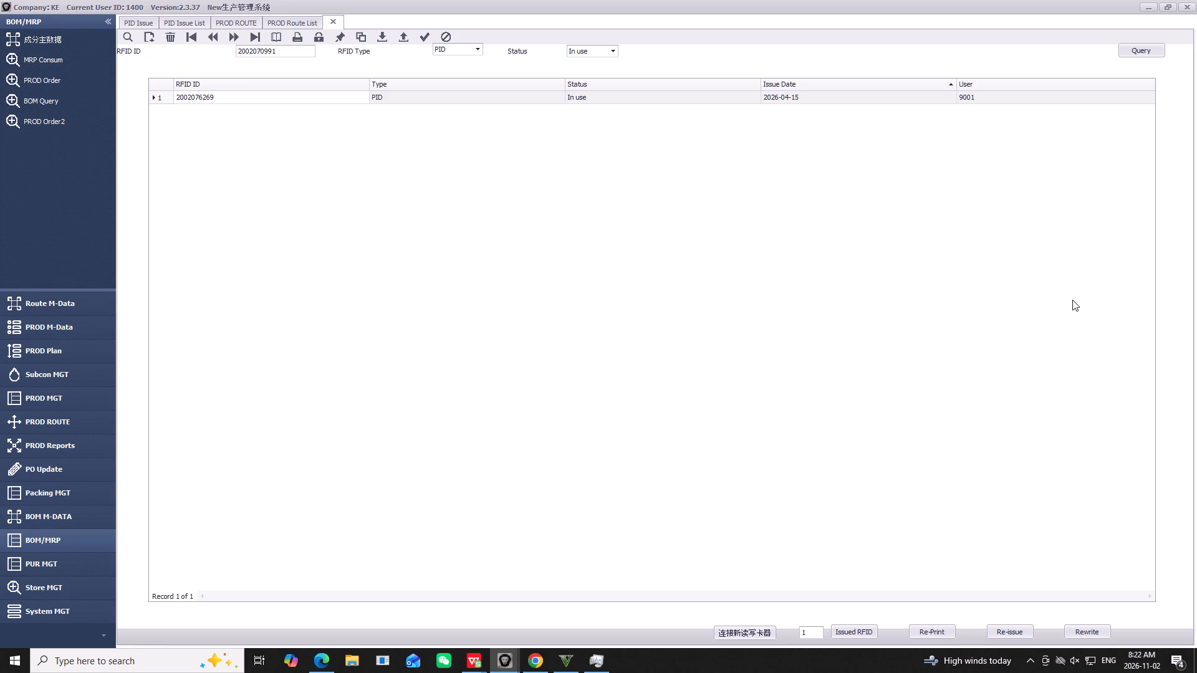
{"action": "left_click", "coordinate": [1148, 50]}
{"action": "left_click", "coordinate": [292, 93]}
{"action": "left_click", "coordinate": [1006, 631]}
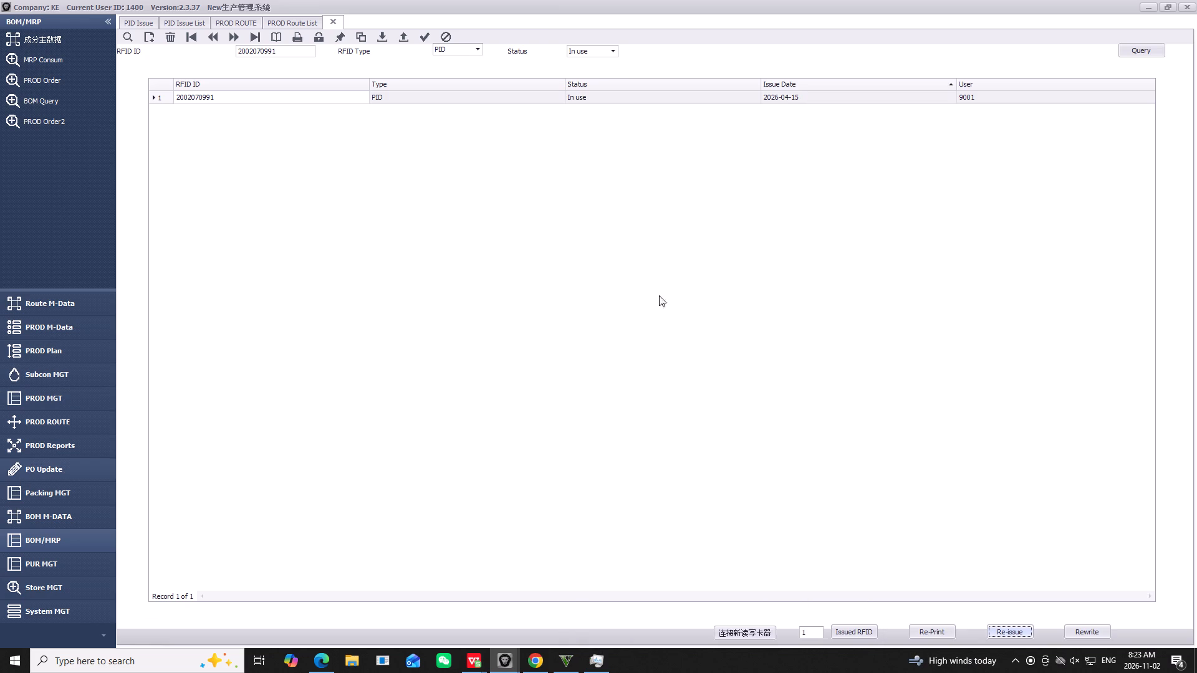
{"action": "left_click_drag", "start_coordinate": [279, 49], "coordinate": [266, 59]}
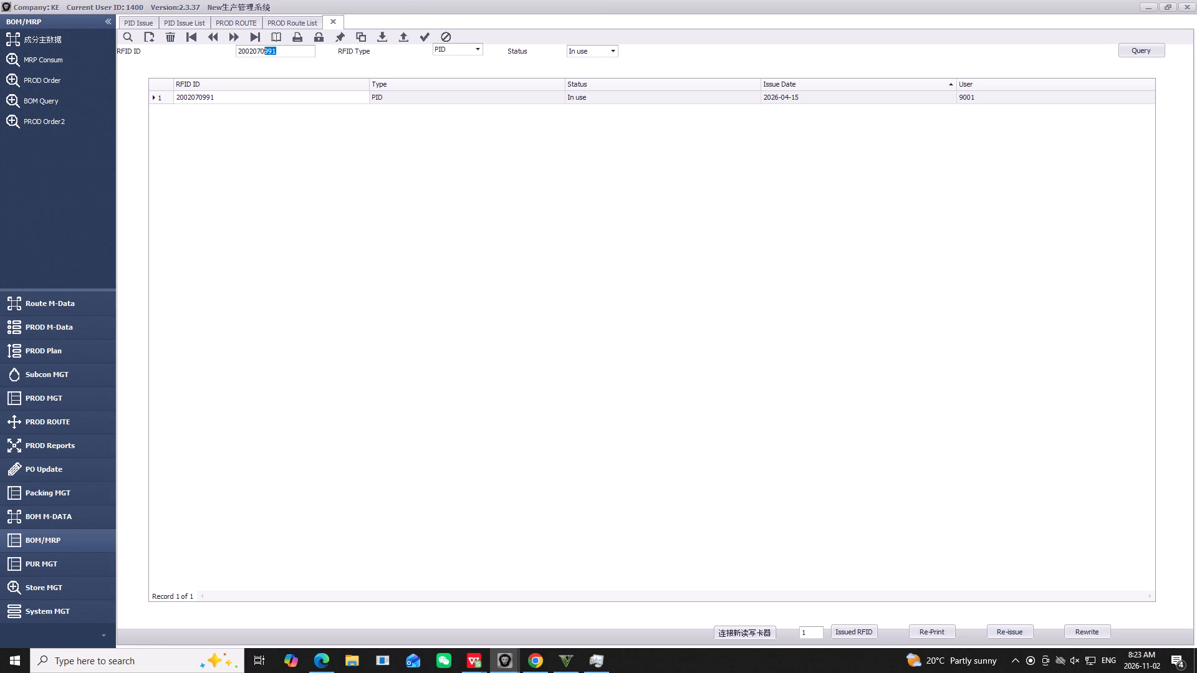
{"action": "left_click_drag", "start_coordinate": [266, 59], "coordinate": [260, 68]}
{"action": "key", "text": "2"}
{"action": "type", "text": "308"}
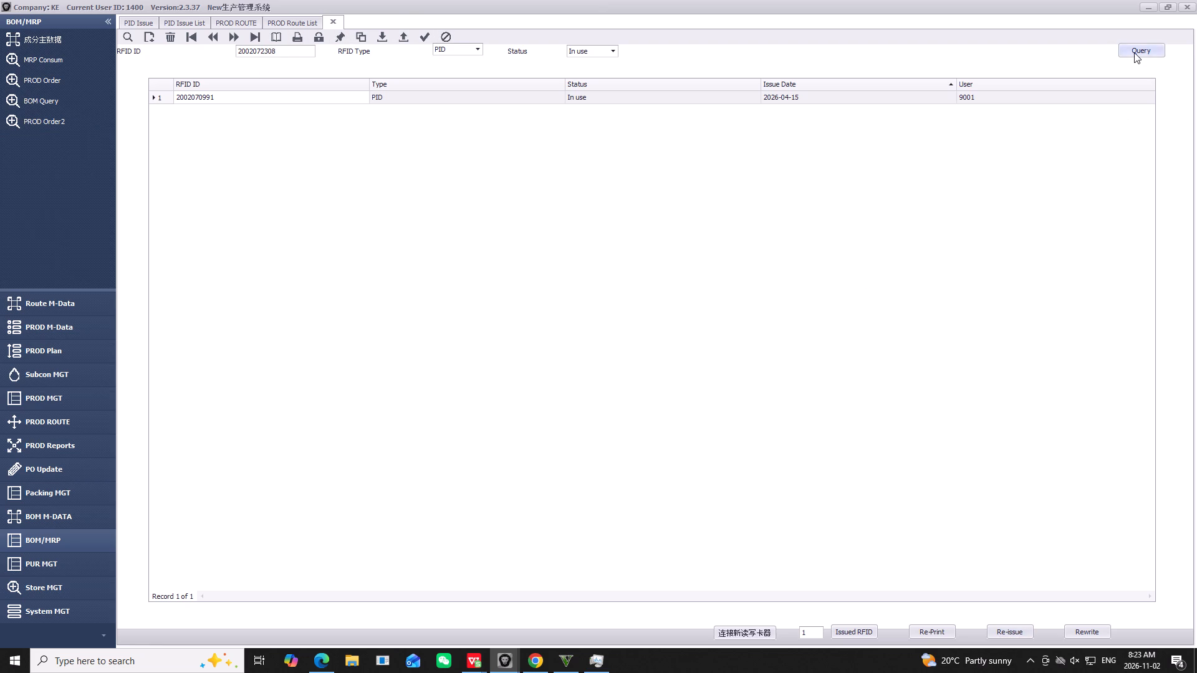
{"action": "left_click", "coordinate": [1134, 52]}
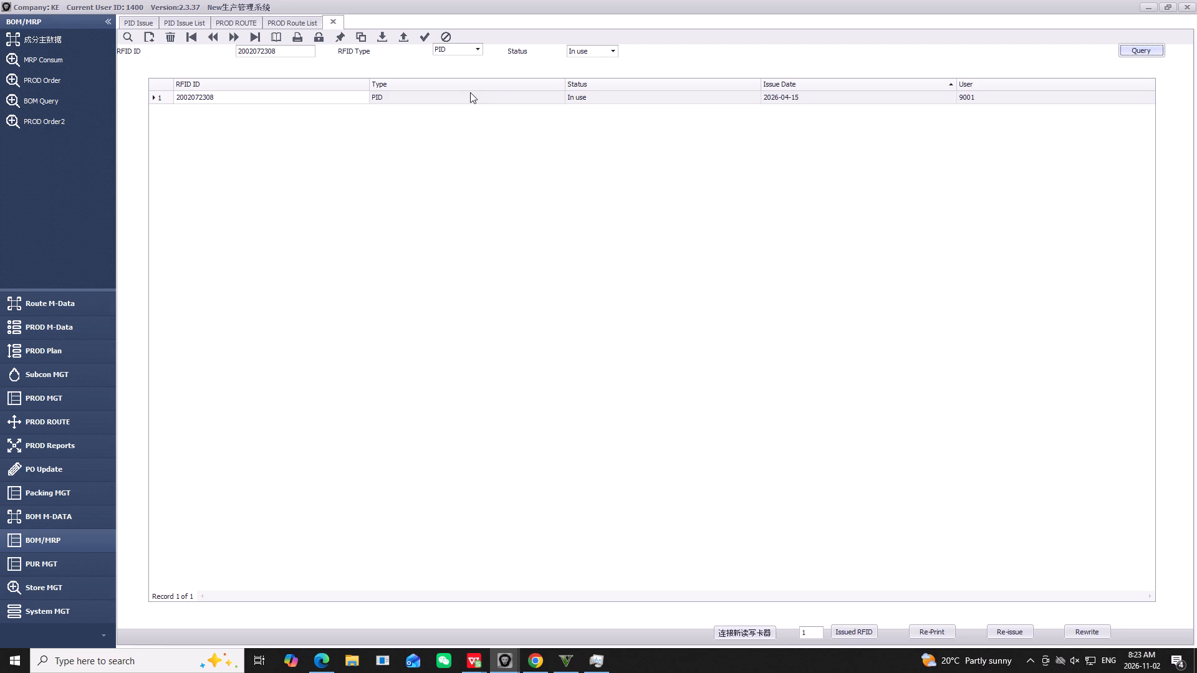
{"action": "left_click", "coordinate": [470, 92]}
{"action": "left_click", "coordinate": [1013, 631]}
{"action": "left_click_drag", "start_coordinate": [289, 49], "coordinate": [263, 77]}
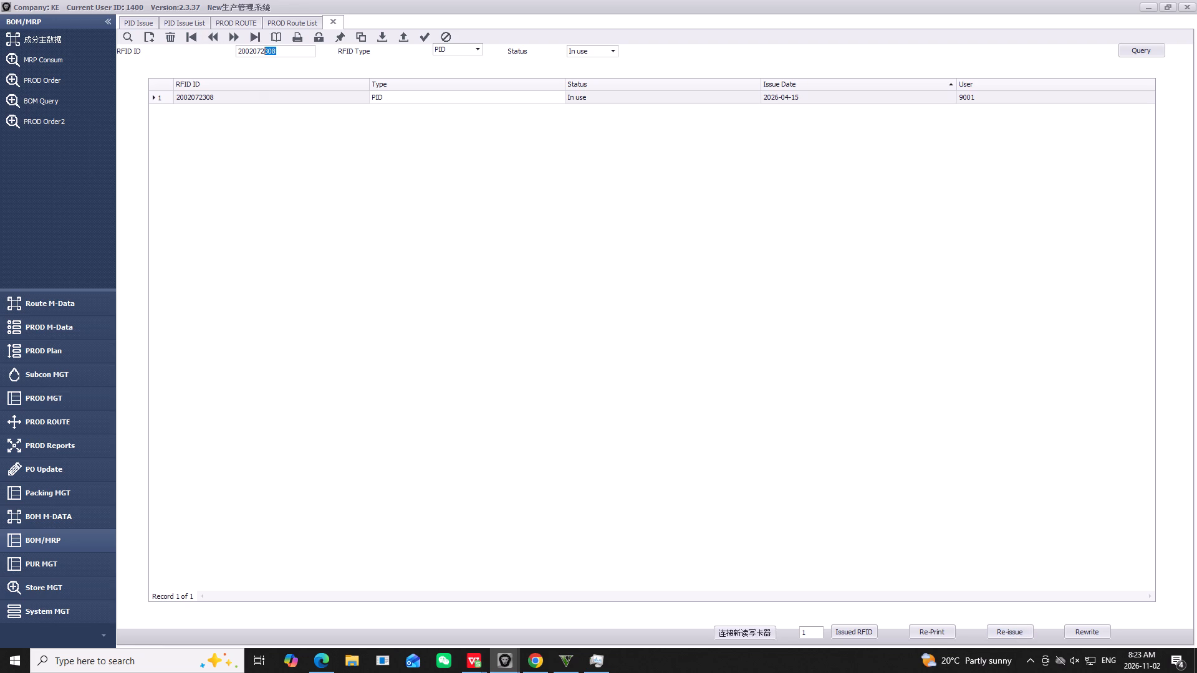
{"action": "left_click_drag", "start_coordinate": [263, 77], "coordinate": [262, 78]}
{"action": "type", "text": "40"}
{"action": "type", "text": "78"}
{"action": "left_click", "coordinate": [1140, 54]}
{"action": "left_click", "coordinate": [385, 97]}
{"action": "left_click", "coordinate": [1014, 628]}
{"action": "scroll", "coordinate": [1019, 628], "scroll_direction": "up", "scroll_amount": 2}
{"action": "left_click_drag", "start_coordinate": [281, 50], "coordinate": [257, 72]}
{"action": "type", "text": "64"}
{"action": "type", "text": "146"}
{"action": "left_click", "coordinate": [1143, 48]}
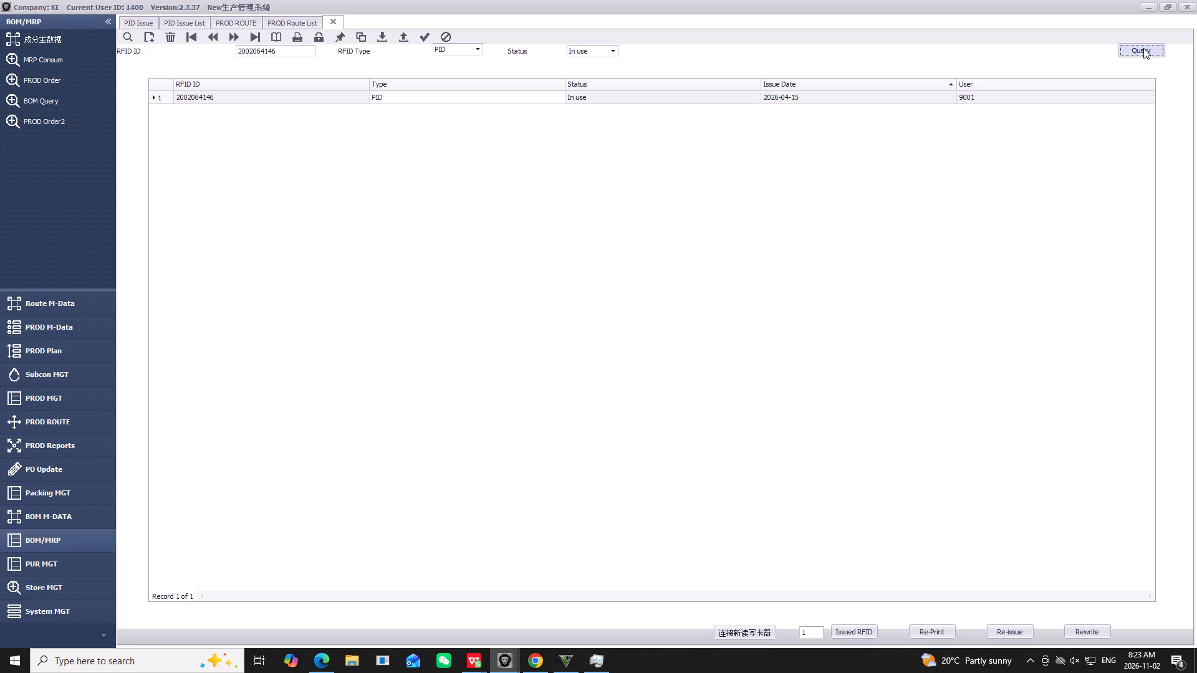
{"action": "left_click", "coordinate": [217, 100]}
{"action": "left_click", "coordinate": [1008, 629]}
{"action": "left_click_drag", "start_coordinate": [283, 53], "coordinate": [258, 71]}
{"action": "type", "text": "73"}
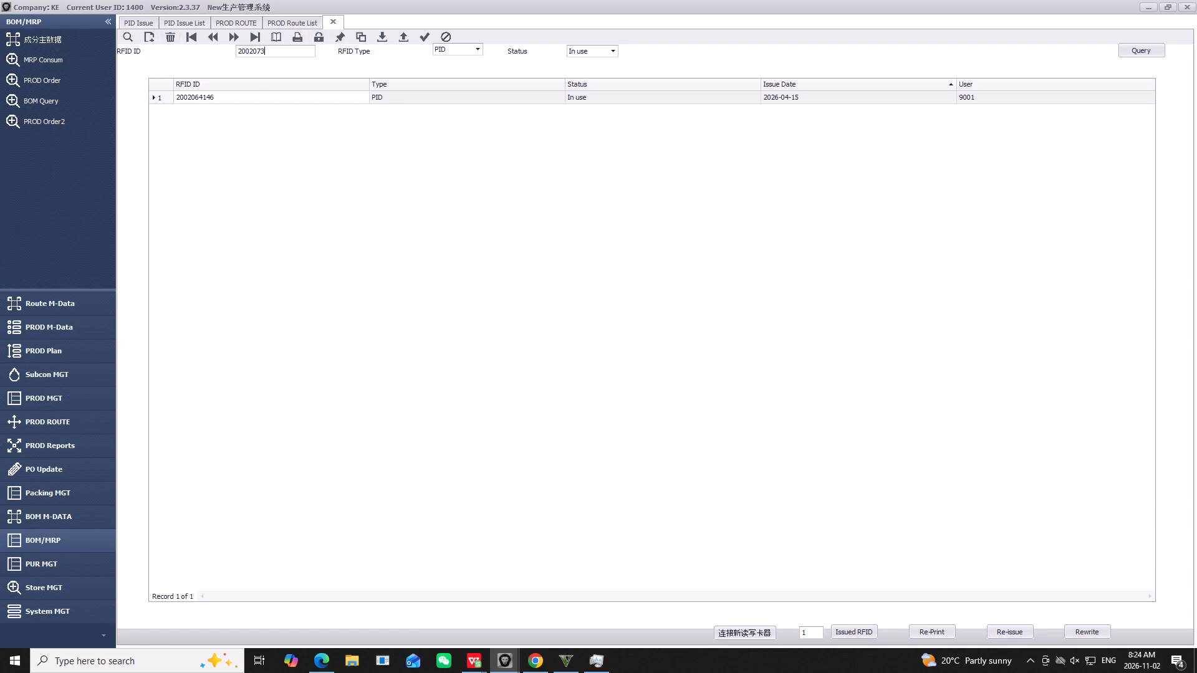
{"action": "type", "text": "174"}
{"action": "left_click", "coordinate": [1152, 50]}
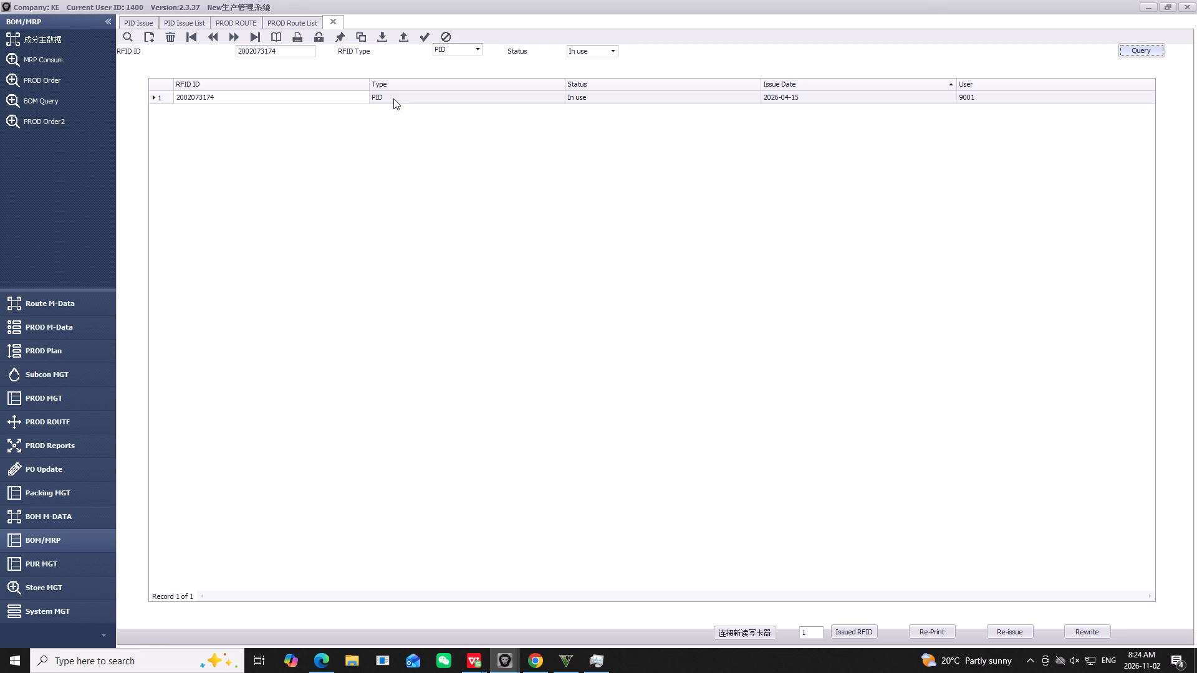
{"action": "left_click", "coordinate": [397, 98]}
{"action": "left_click", "coordinate": [1010, 630]}
{"action": "left_click_drag", "start_coordinate": [289, 54], "coordinate": [262, 78]}
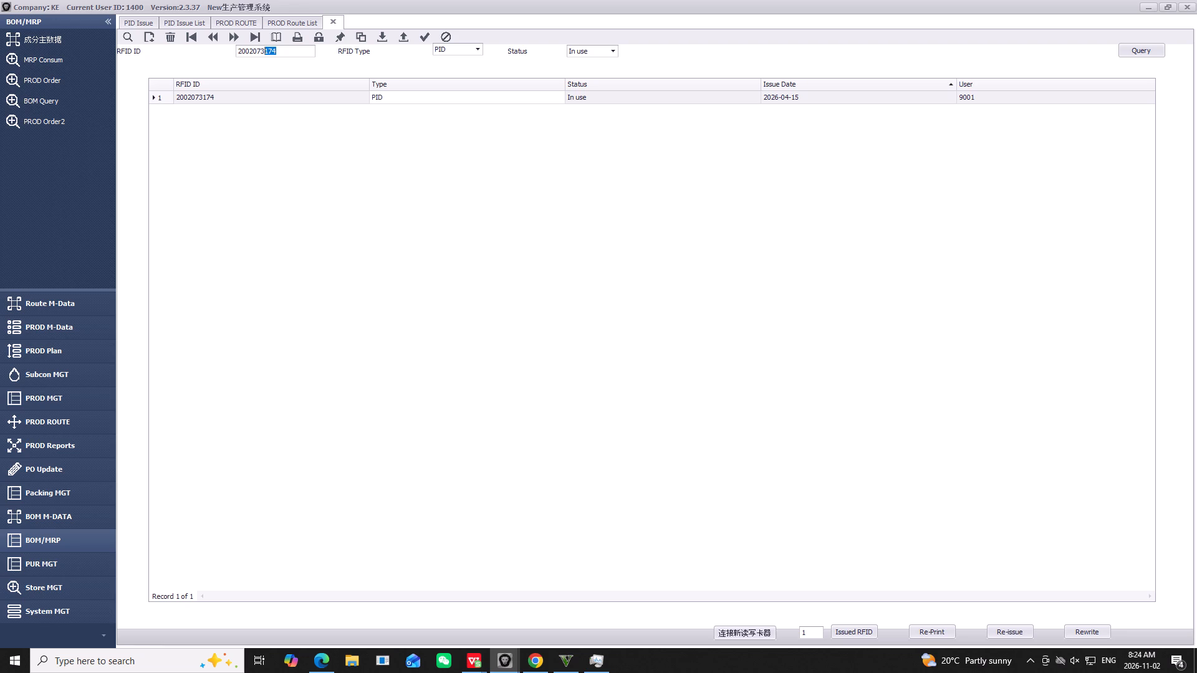
{"action": "left_click_drag", "start_coordinate": [262, 78], "coordinate": [262, 80]}
{"action": "key", "text": "2"}
{"action": "type", "text": "686"}
{"action": "left_click", "coordinate": [1144, 49]}
{"action": "left_click", "coordinate": [322, 97]}
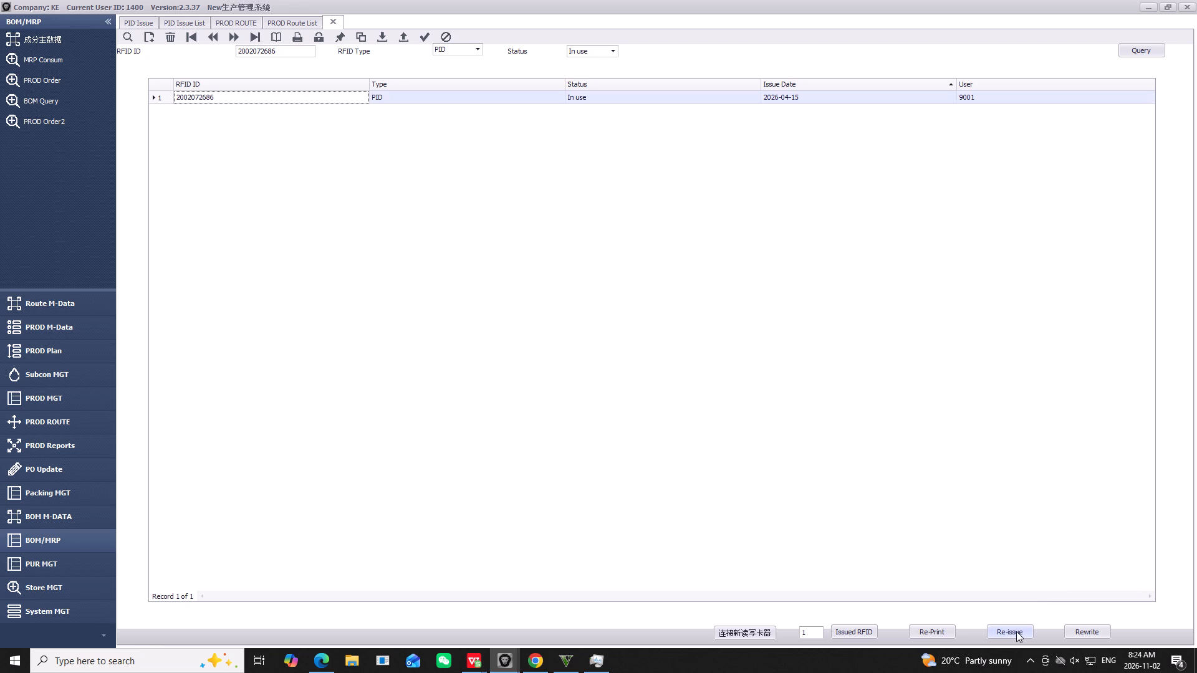
{"action": "left_click", "coordinate": [1016, 631]}
{"action": "left_click_drag", "start_coordinate": [278, 50], "coordinate": [259, 66]}
{"action": "left_click_drag", "start_coordinate": [259, 66], "coordinate": [257, 69]}
{"action": "type", "text": "55"}
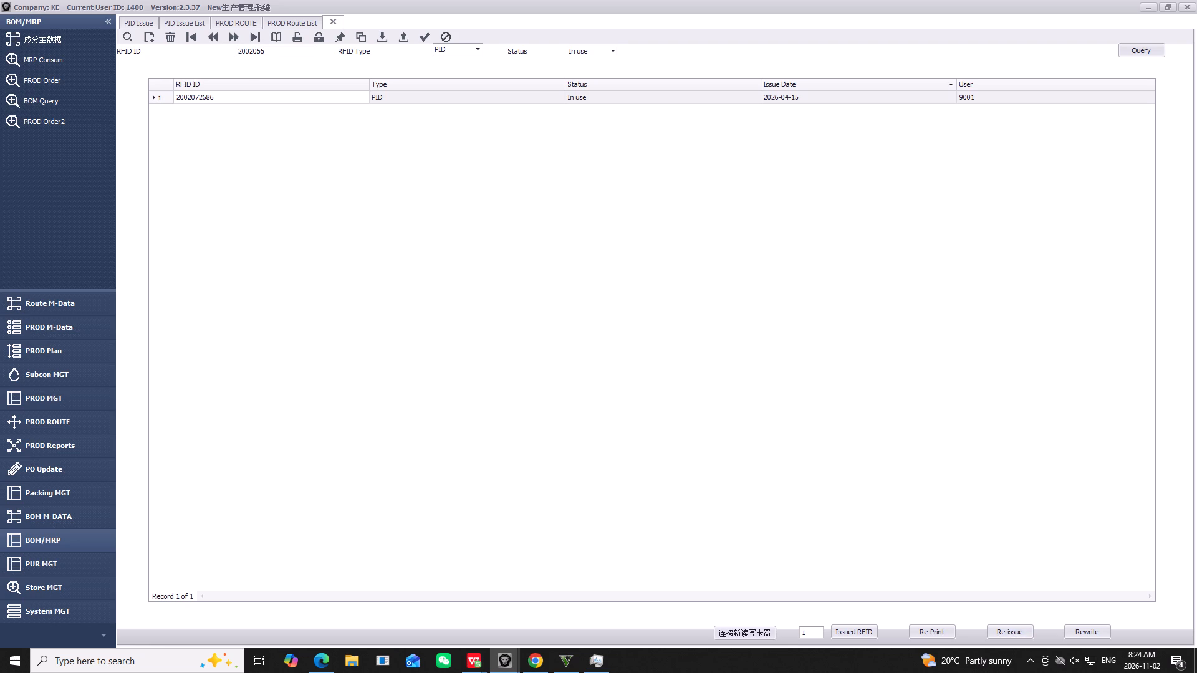
{"action": "key", "text": "5"}
{"action": "type", "text": "84"}
{"action": "left_click", "coordinate": [1145, 47]}
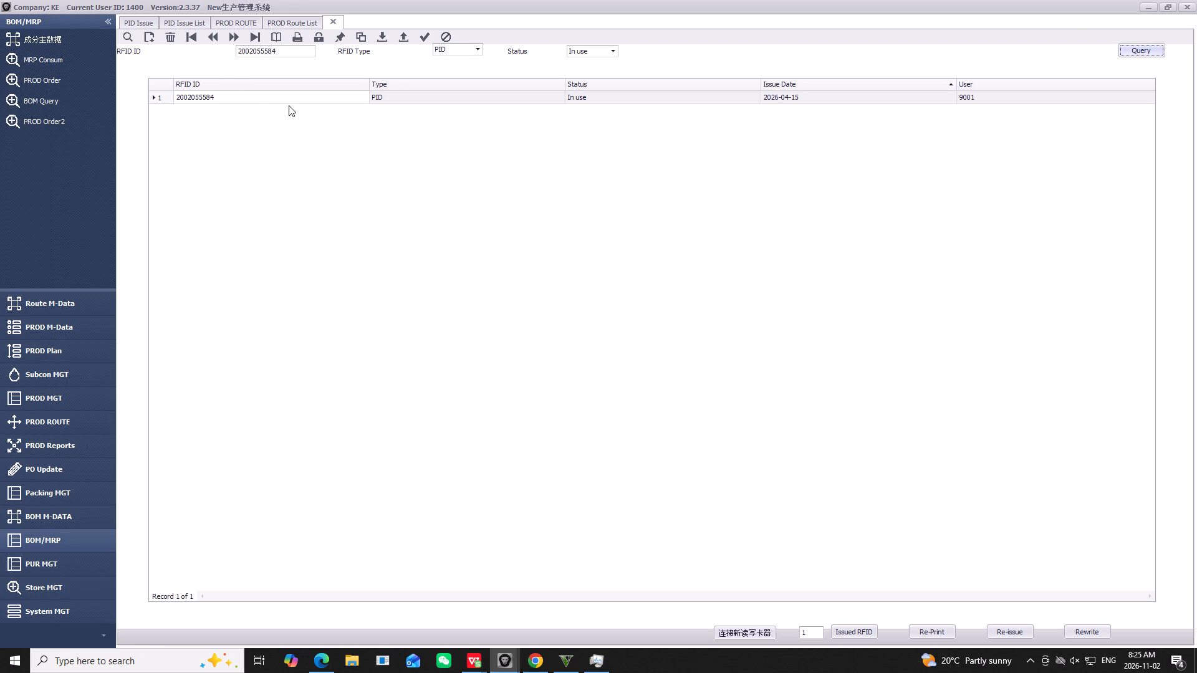
{"action": "left_click", "coordinate": [294, 100]}
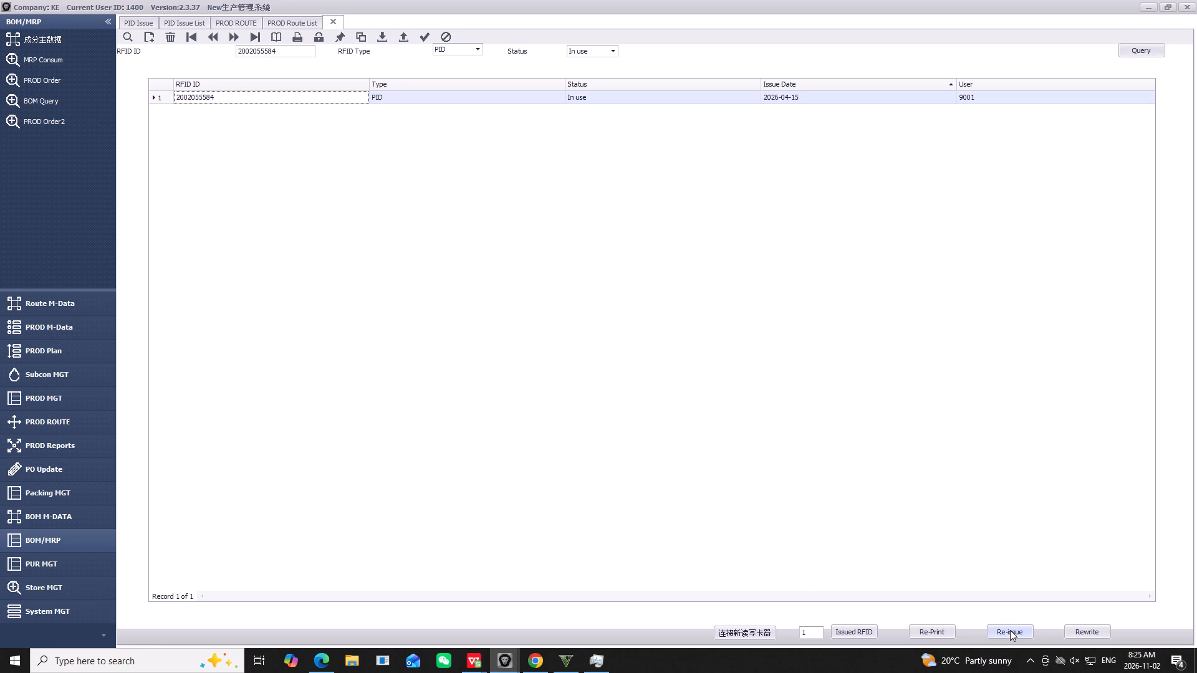
{"action": "left_click", "coordinate": [1011, 630]}
{"action": "left_click_drag", "start_coordinate": [280, 52], "coordinate": [257, 59]}
{"action": "type", "text": "69760"}
{"action": "left_click", "coordinate": [1146, 53]}
{"action": "left_click", "coordinate": [393, 94]}
{"action": "left_click", "coordinate": [1009, 629]}
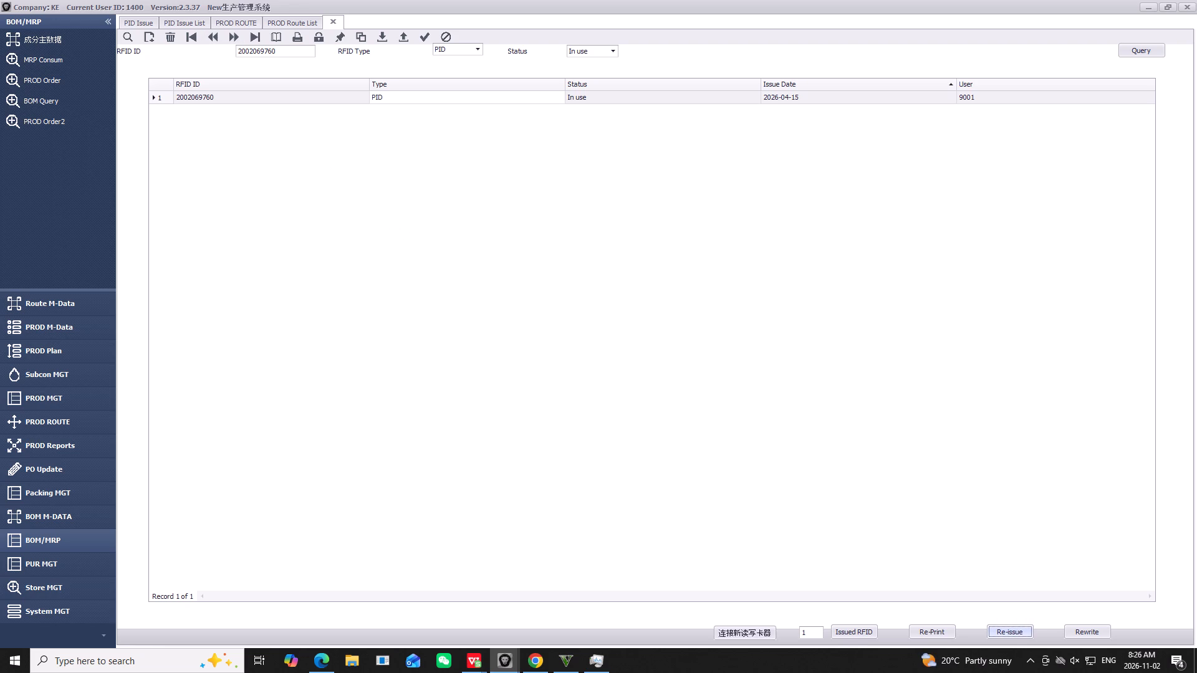
{"action": "left_click_drag", "start_coordinate": [279, 52], "coordinate": [261, 62]}
{"action": "key", "text": "0"}
{"action": "type", "text": "550"}
{"action": "left_click", "coordinate": [1147, 51]}
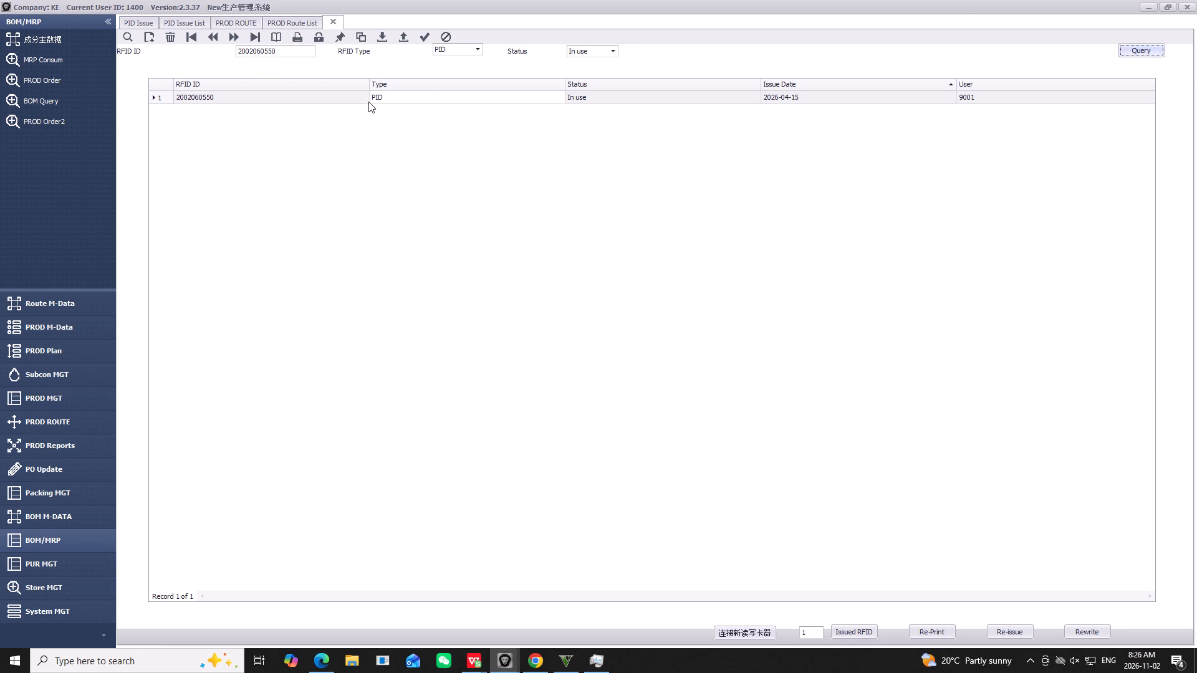
{"action": "left_click", "coordinate": [363, 100]}
{"action": "left_click", "coordinate": [1000, 630]}
{"action": "left_click_drag", "start_coordinate": [283, 52], "coordinate": [256, 72]}
{"action": "type", "text": "51"}
{"action": "type", "text": "466"}
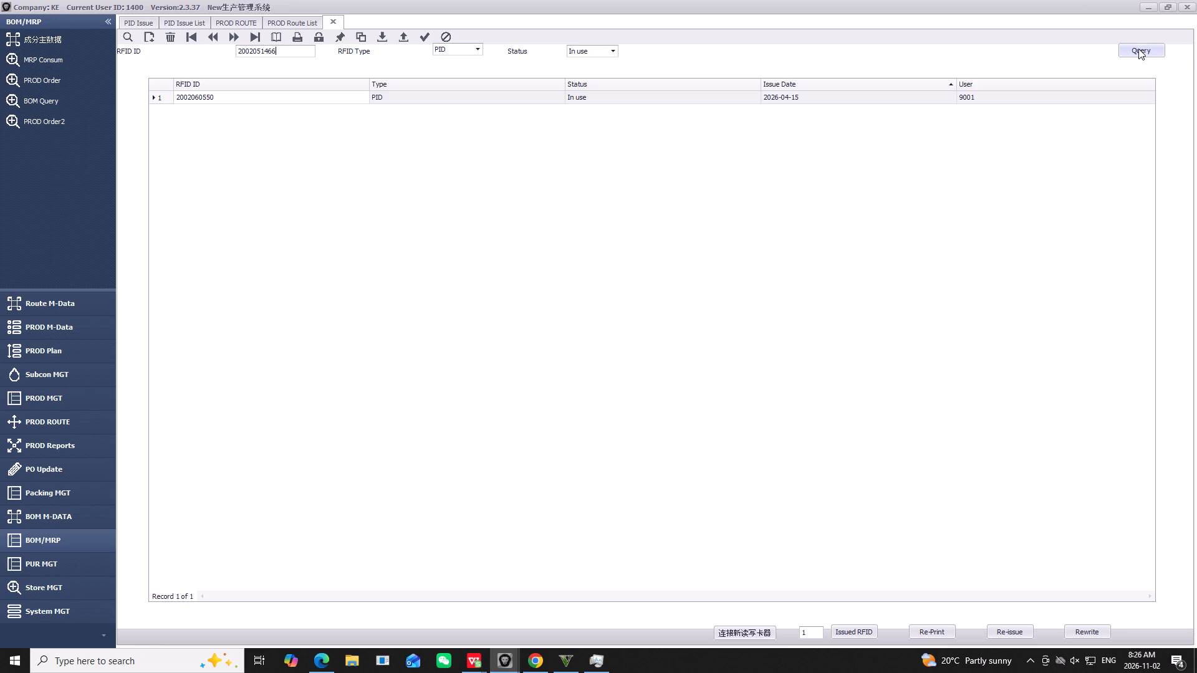
{"action": "left_click", "coordinate": [1139, 49]}
{"action": "left_click", "coordinate": [233, 95]}
{"action": "left_click", "coordinate": [1006, 631]}
{"action": "left_click_drag", "start_coordinate": [281, 52], "coordinate": [257, 82]}
{"action": "type", "text": "63"}
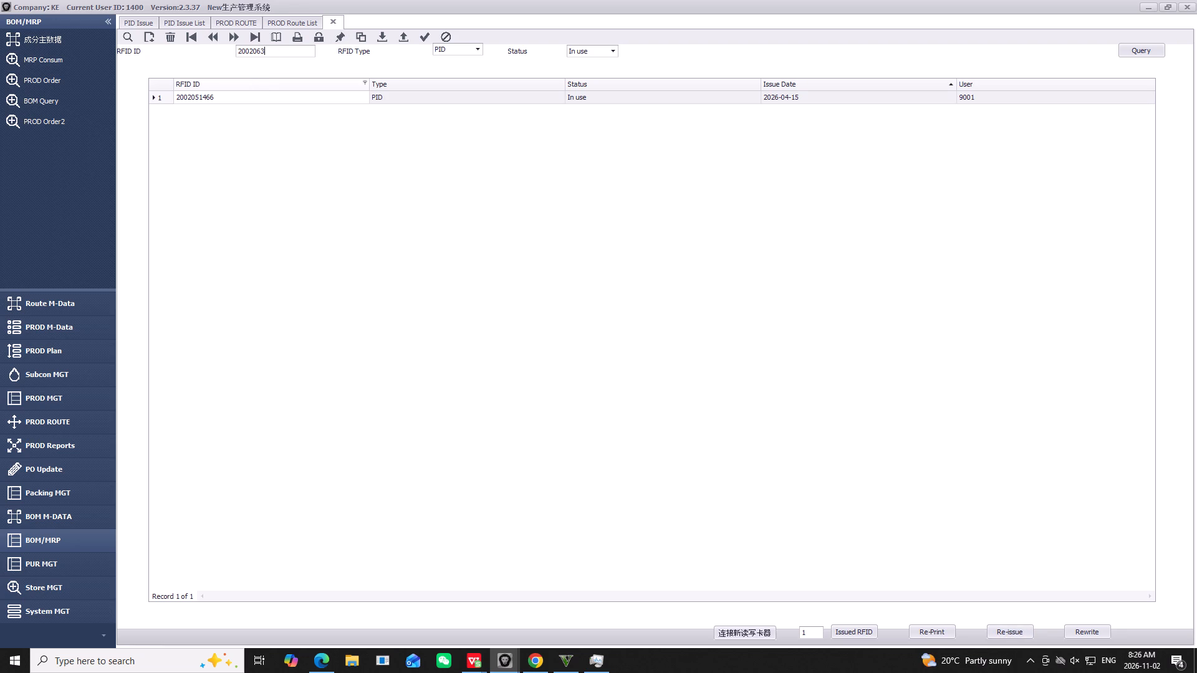
{"action": "type", "text": "398"}
{"action": "left_click", "coordinate": [1137, 49]}
{"action": "left_click", "coordinate": [528, 99]}
{"action": "left_click", "coordinate": [1011, 629]}
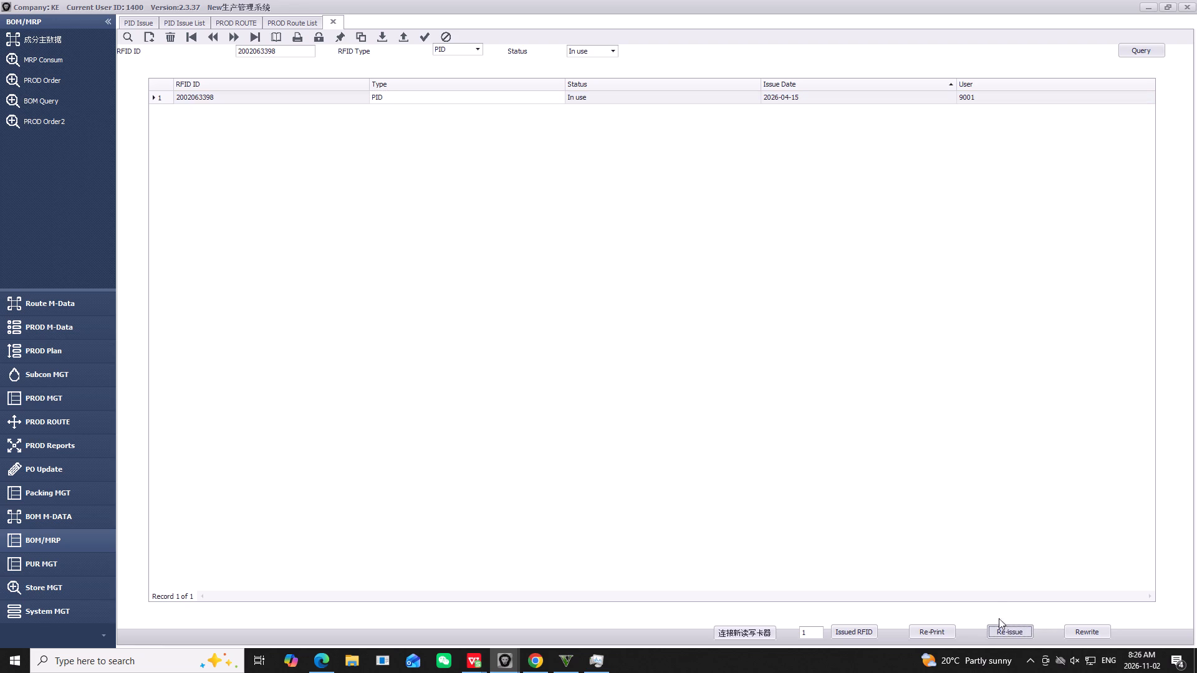
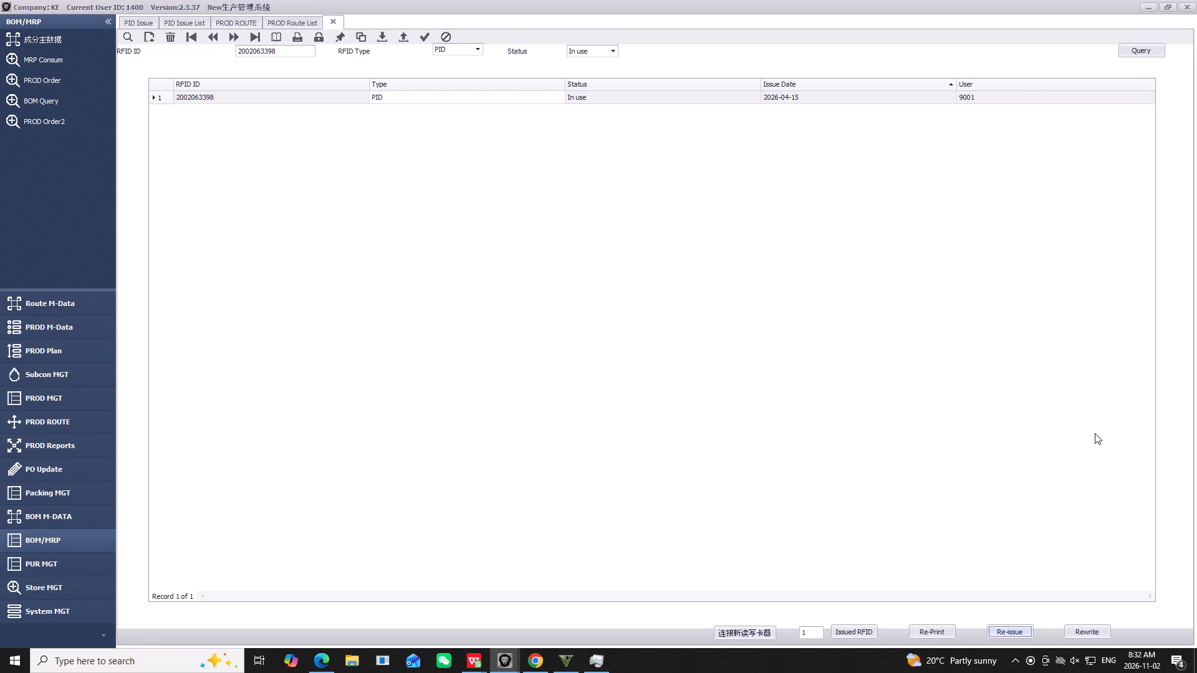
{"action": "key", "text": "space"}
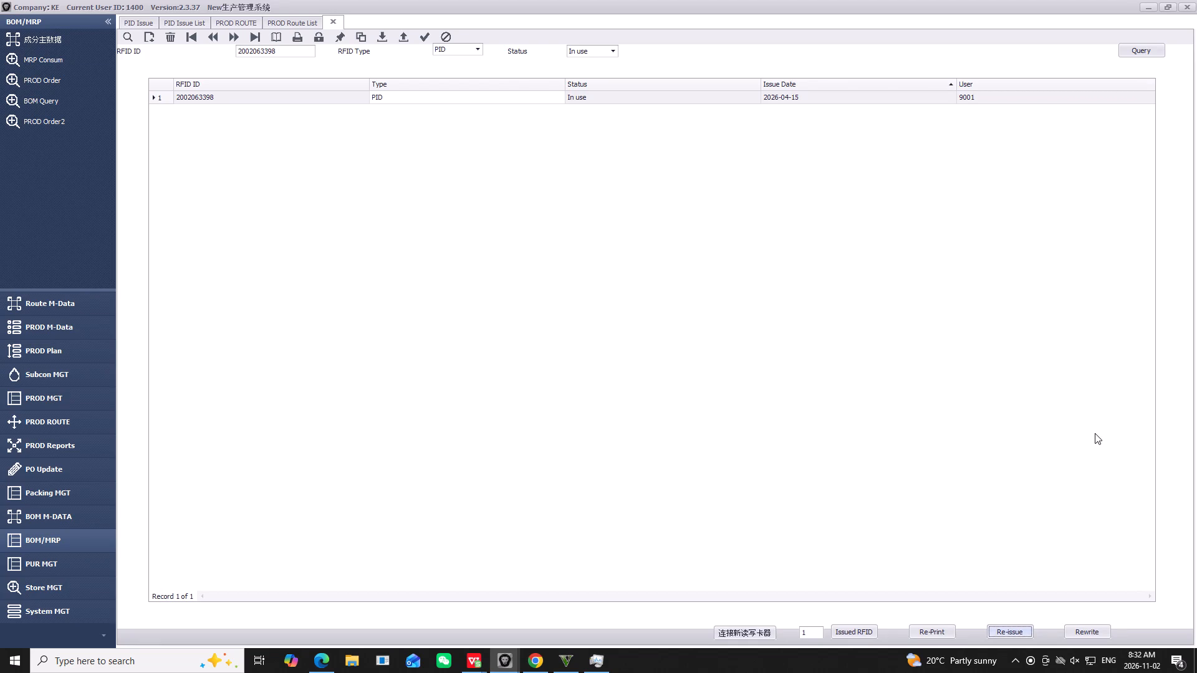
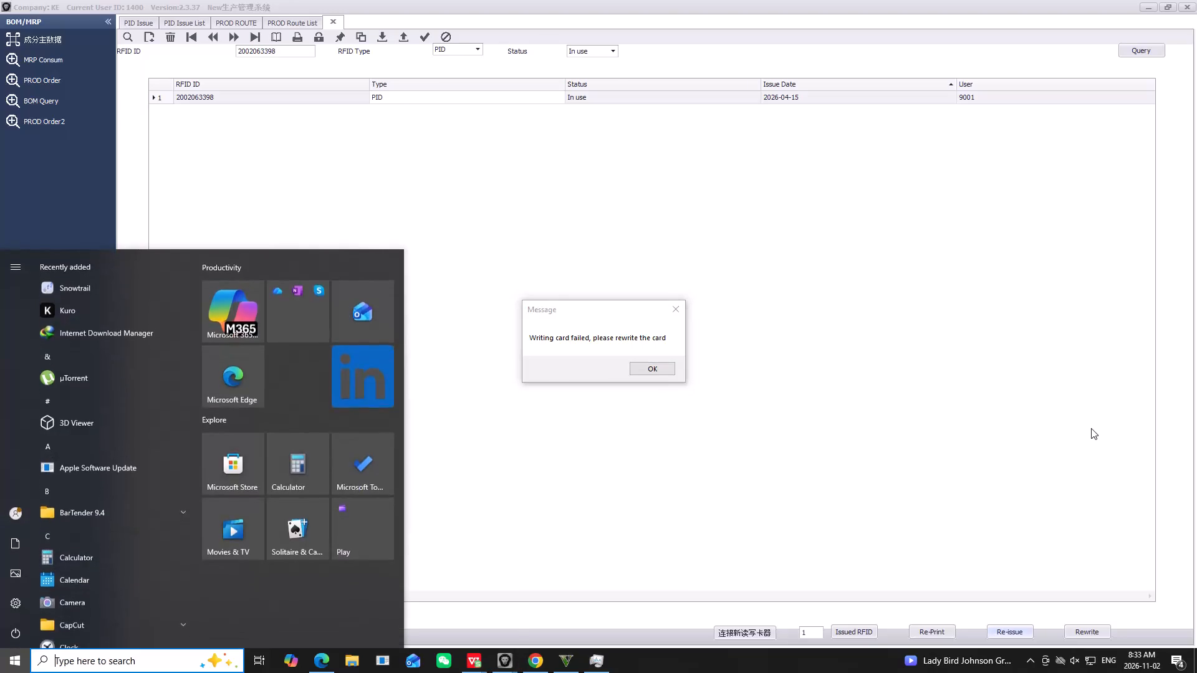
Find the Loggy3 app with the Windows search and launch it.
{"action": "type", "text": "lo"}
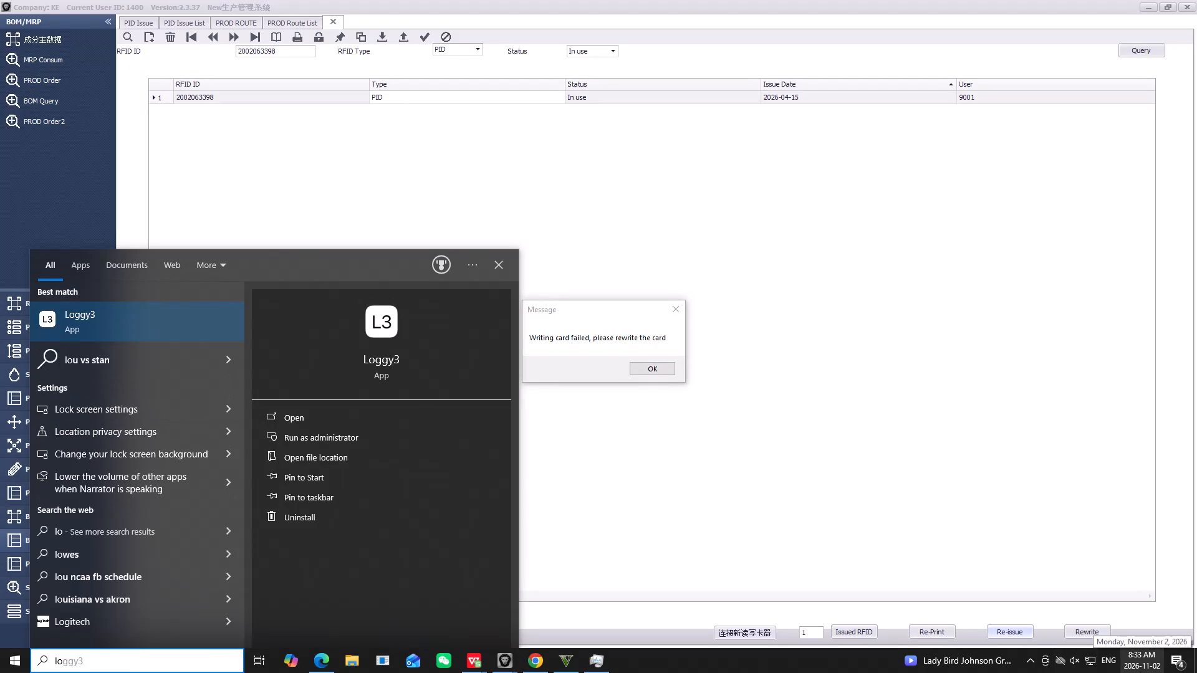
{"action": "key", "text": "space"}
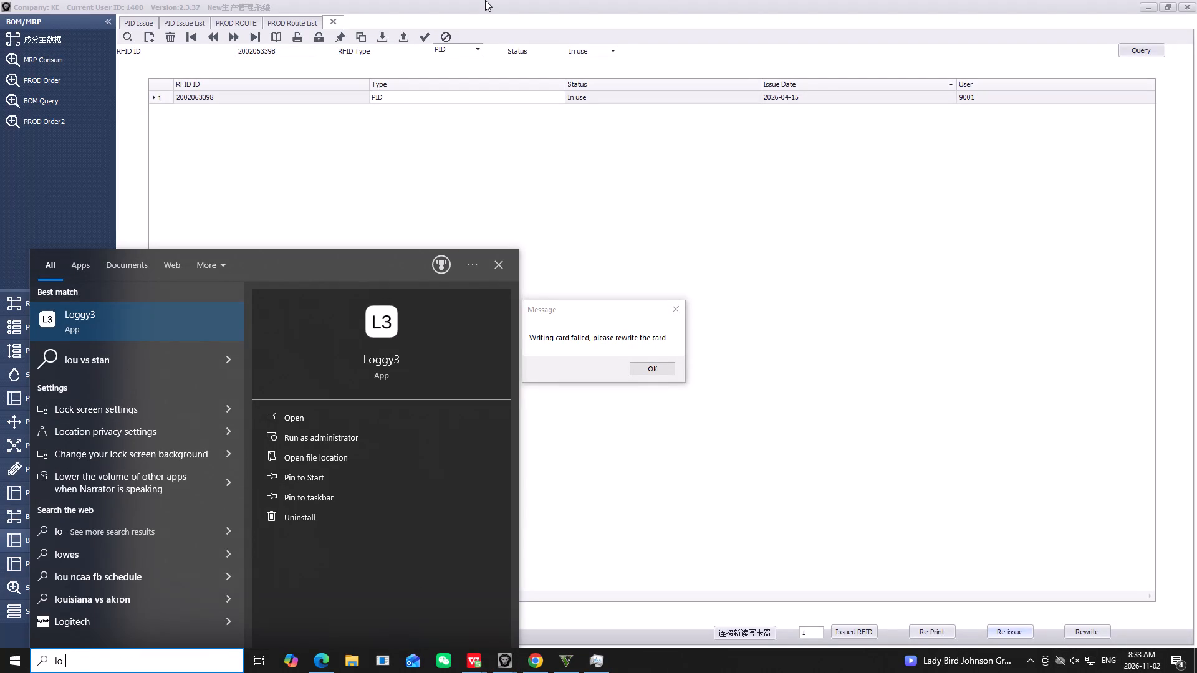
{"action": "double_click", "coordinate": [160, 322]}
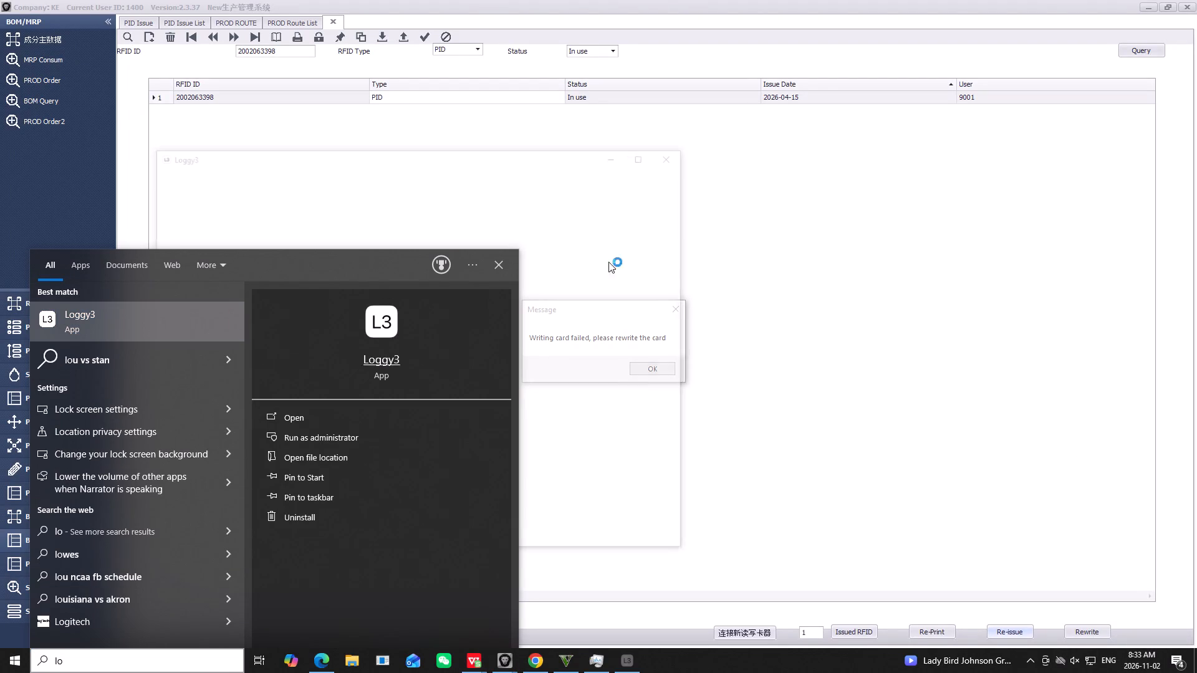
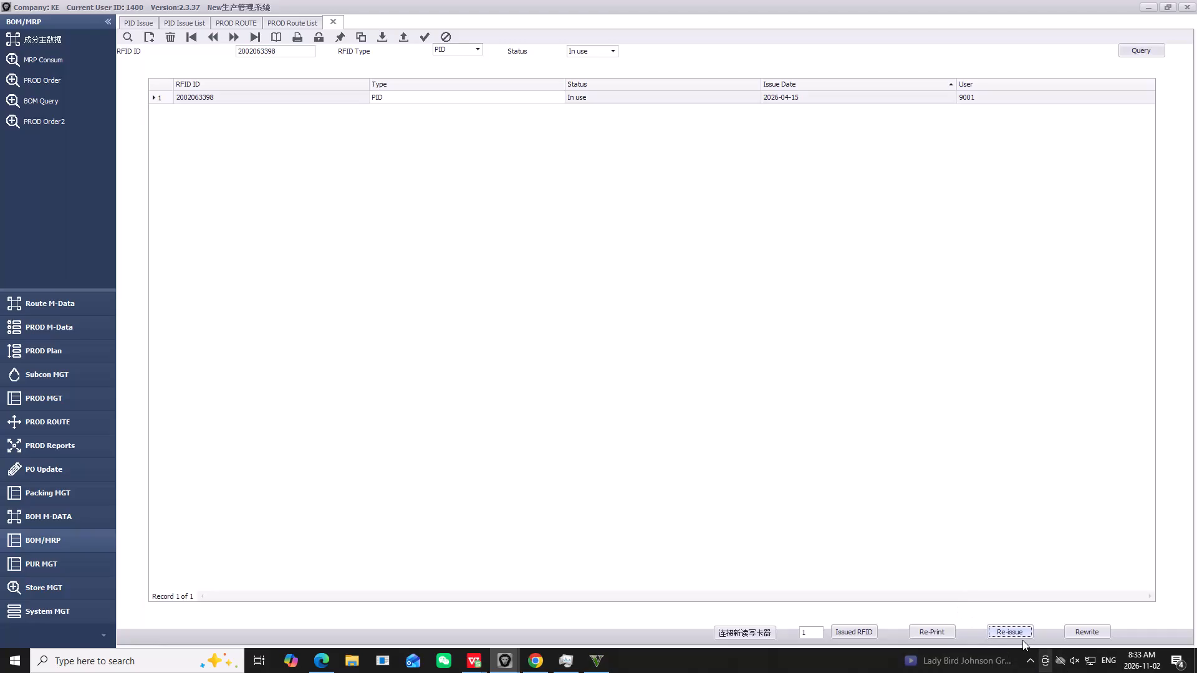
Find the Loggy3 app with the Windows search and open it.
{"action": "left_click", "coordinate": [1025, 653]}
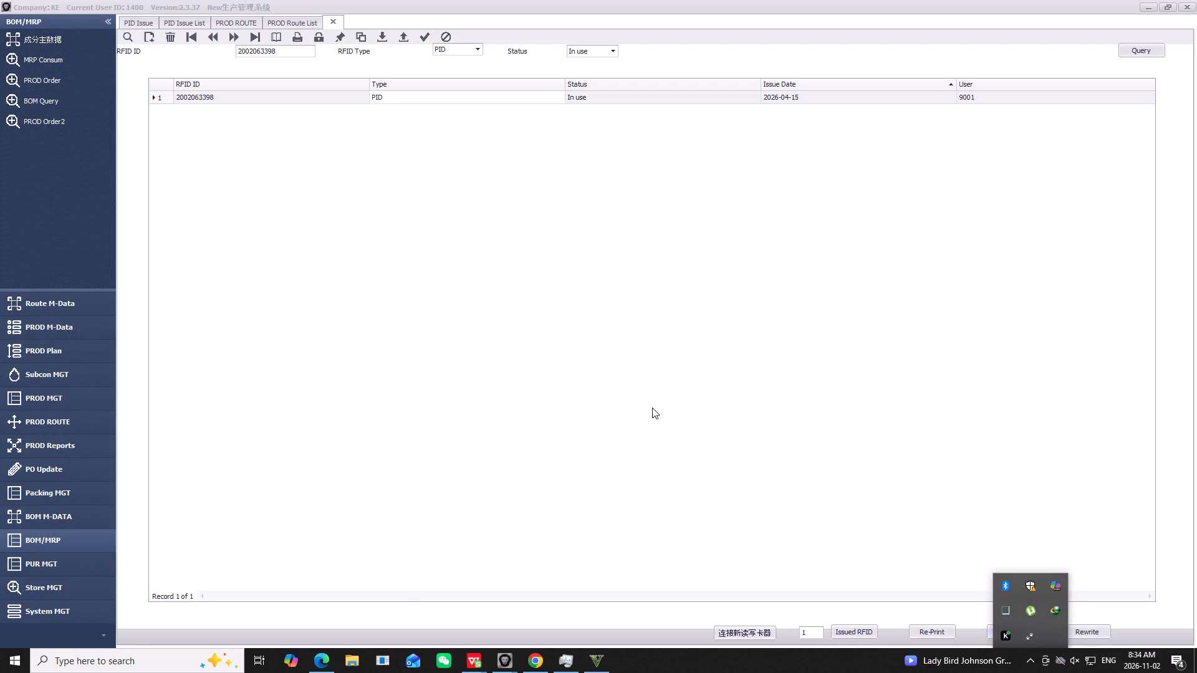
{"action": "key", "text": "l"}
{"action": "key", "text": "o"}
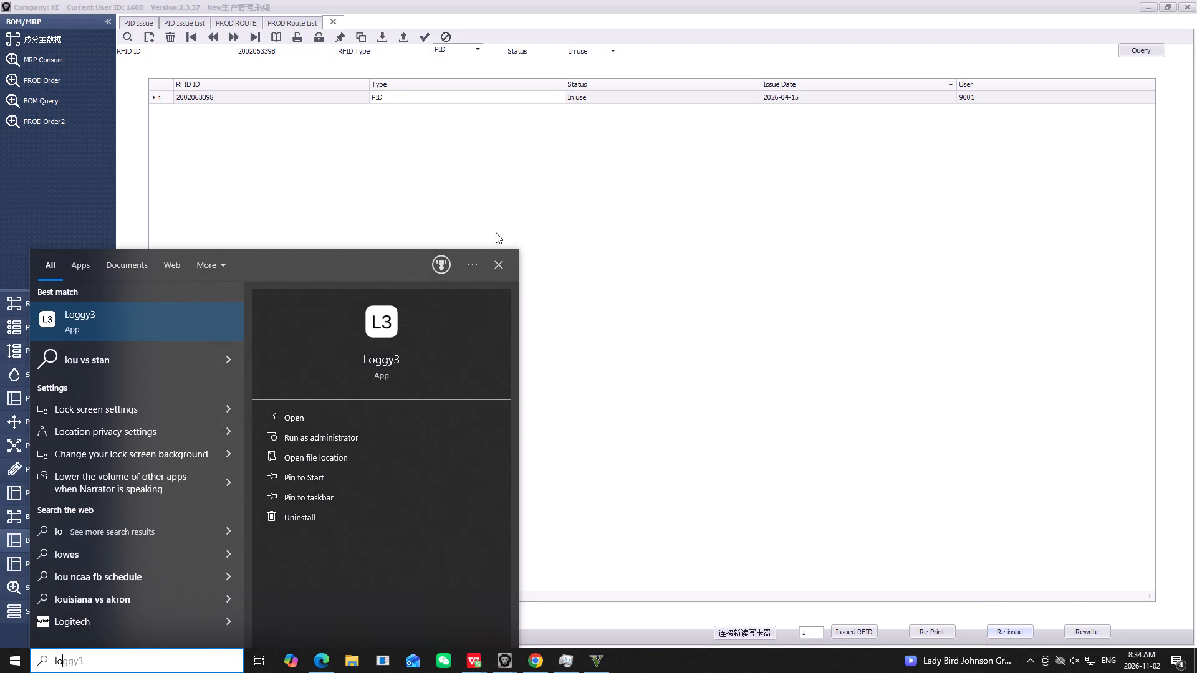
{"action": "left_click", "coordinate": [336, 413]}
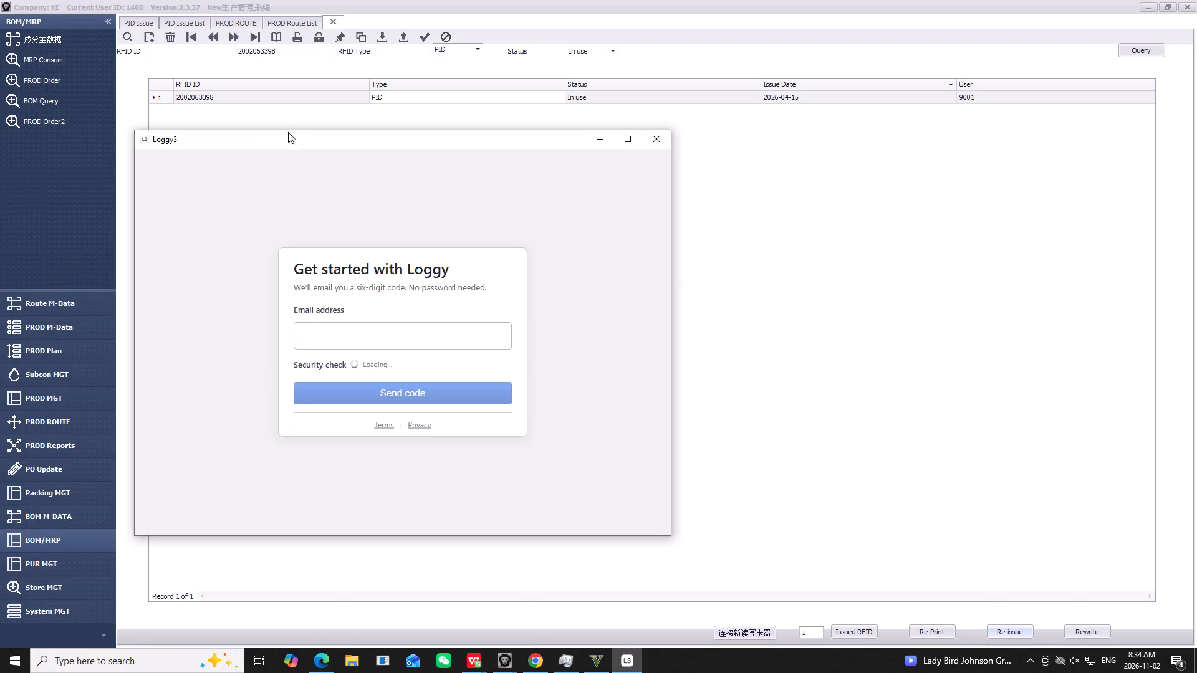
Begin the Loggy3 sign-in at the email address field.
{"action": "left_click", "coordinate": [328, 336]}
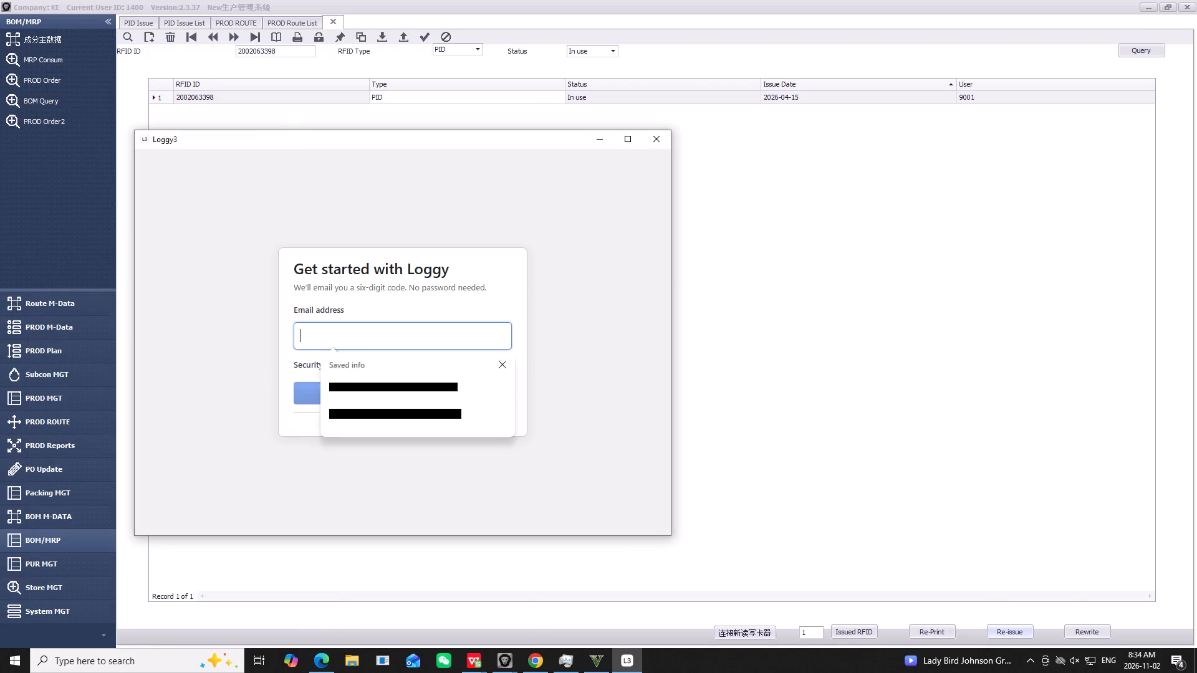